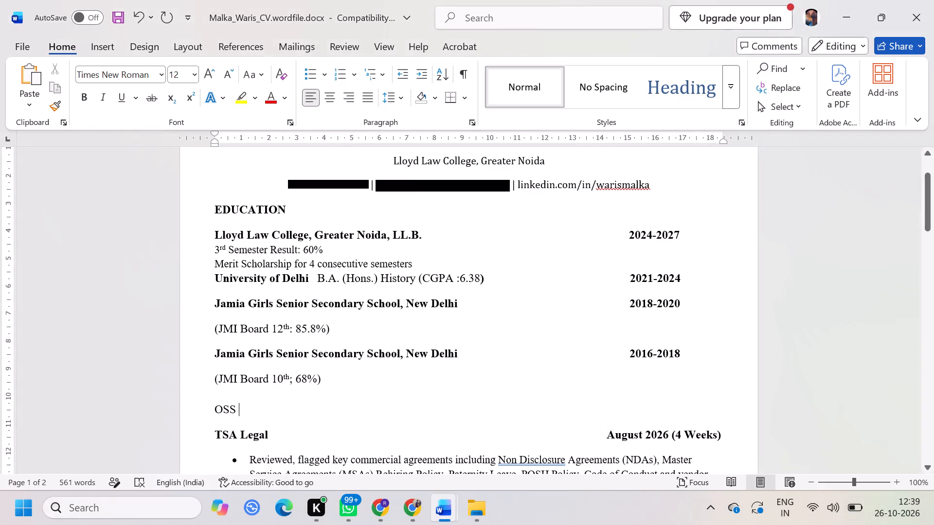
pyautogui.hotkey('shift', 'v')
pyautogui.press('BackSpace')
pyautogui.press('BackSpace')
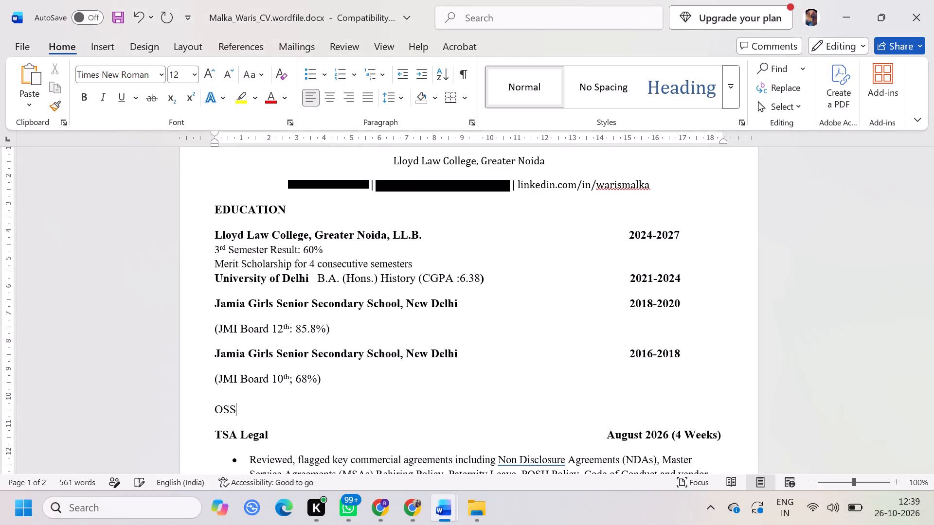
pyautogui.hotkey('ctrl', 'v')
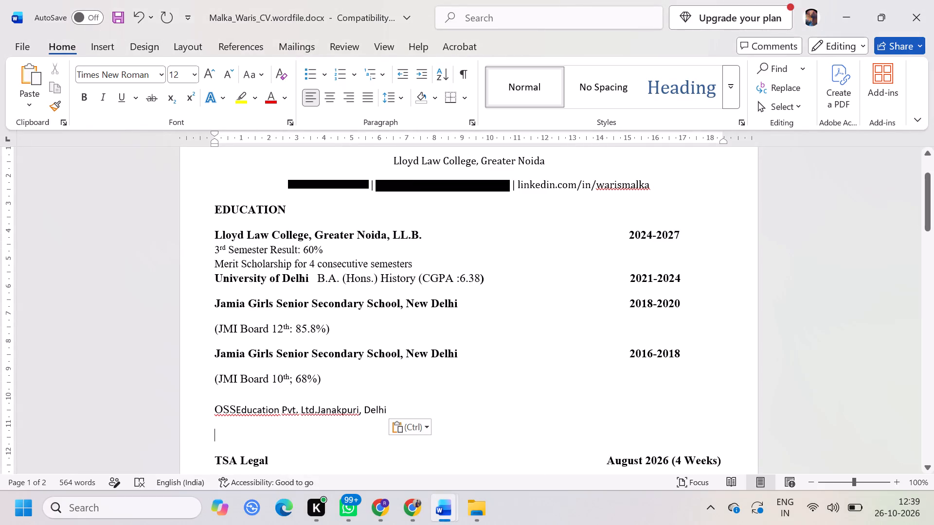
# Insert a space between "OSS" and "Education" in the new entry line above TSA Legal.
pyautogui.scroll(-2, 256, 420)
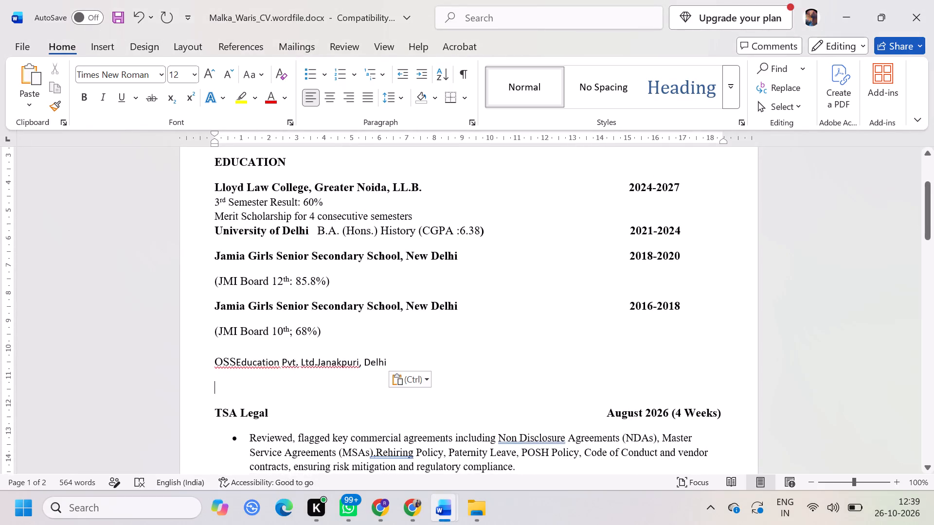
pyautogui.scroll(-1, 256, 420)
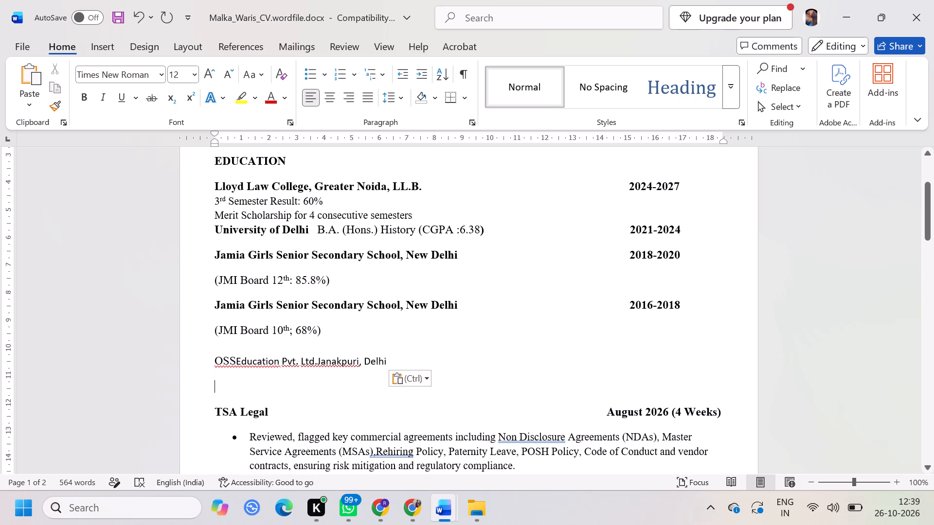
pyautogui.click(235, 362)
pyautogui.press('space')
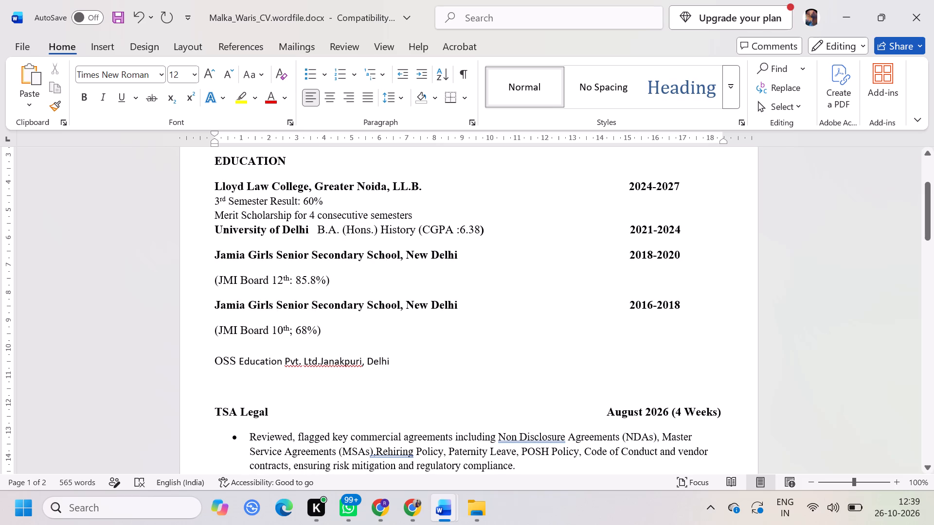
# Make the whole OSS Education Pvt. Ltd. line bold.
pyautogui.moveTo(212, 357); pyautogui.dragTo(455, 365)
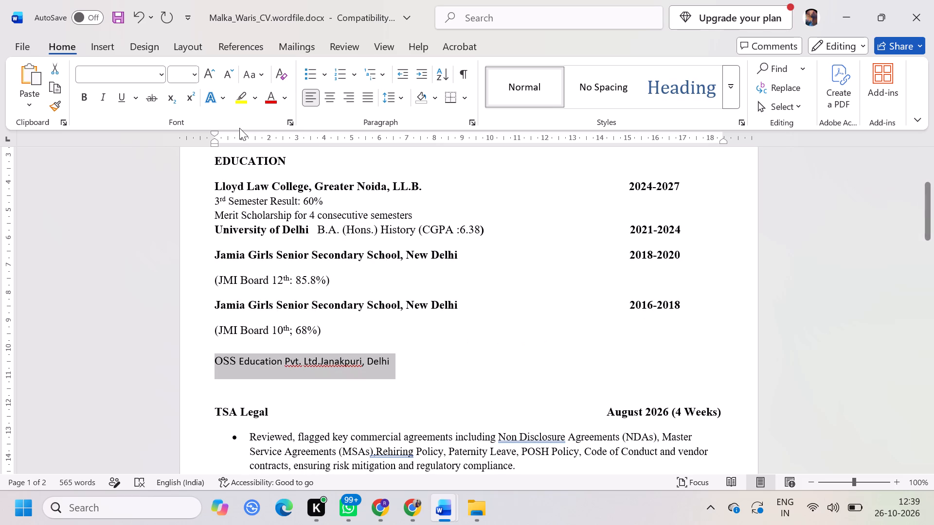
pyautogui.click(87, 101)
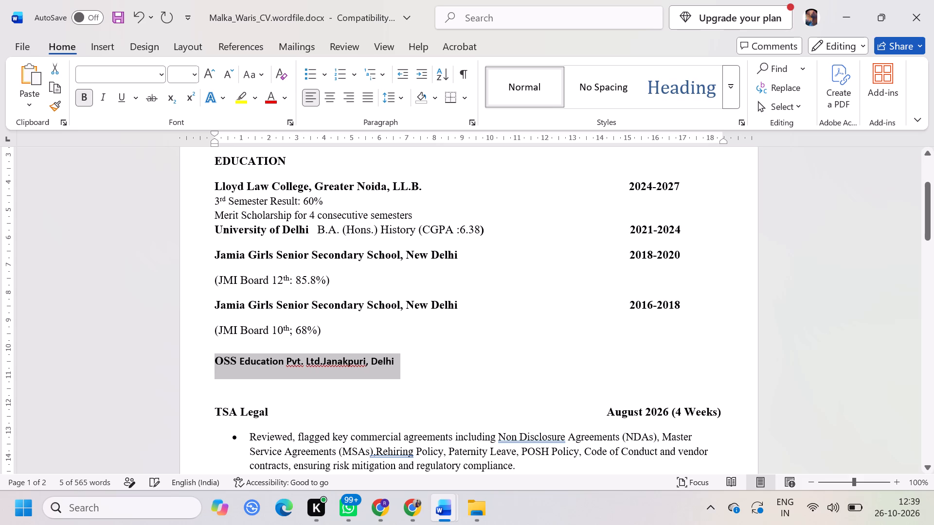
pyautogui.click(431, 357)
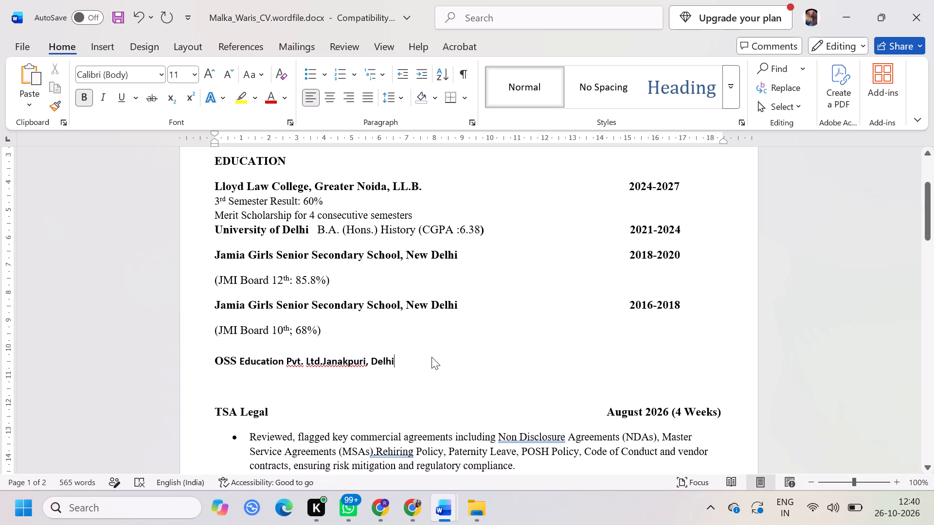
# Insert a space between "Ltd." and "Janakpuri" in the OSS Education line.
pyautogui.scroll(-1, 399, 389)
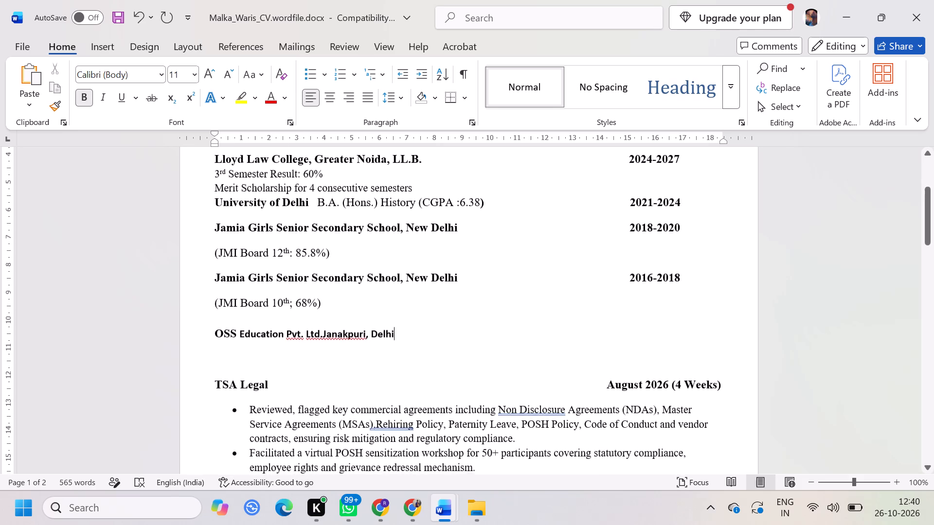
pyautogui.scroll(-2, 399, 389)
pyautogui.scroll(2, 399, 389)
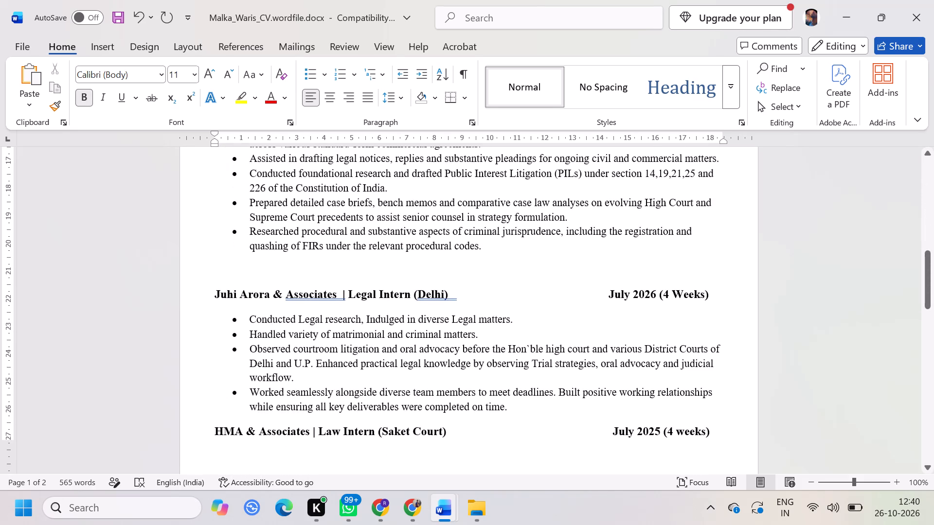
pyautogui.scroll(2, 399, 389)
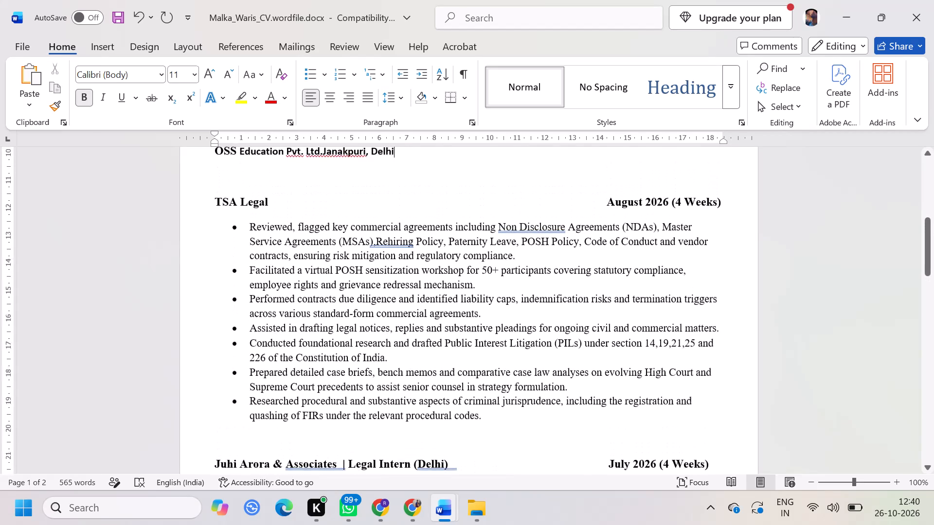
pyautogui.scroll(2, 399, 389)
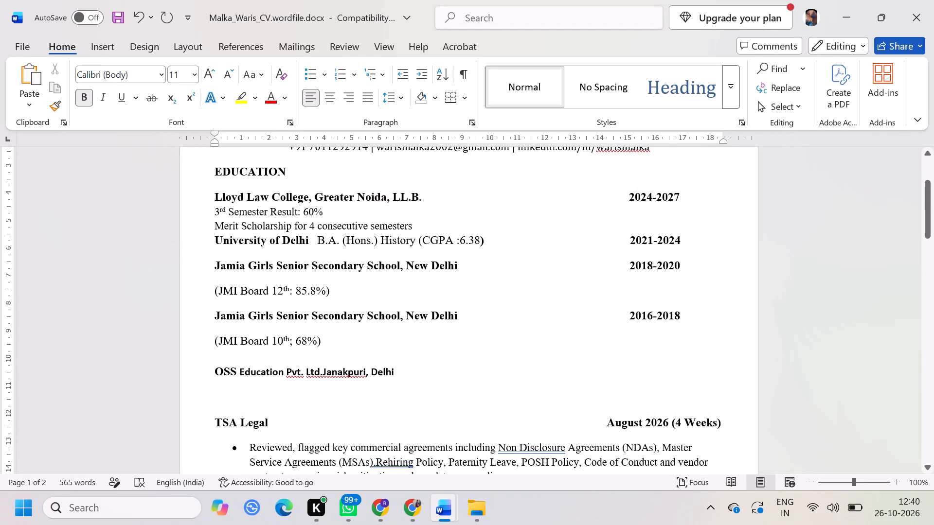
pyautogui.click(322, 371)
pyautogui.press('space')
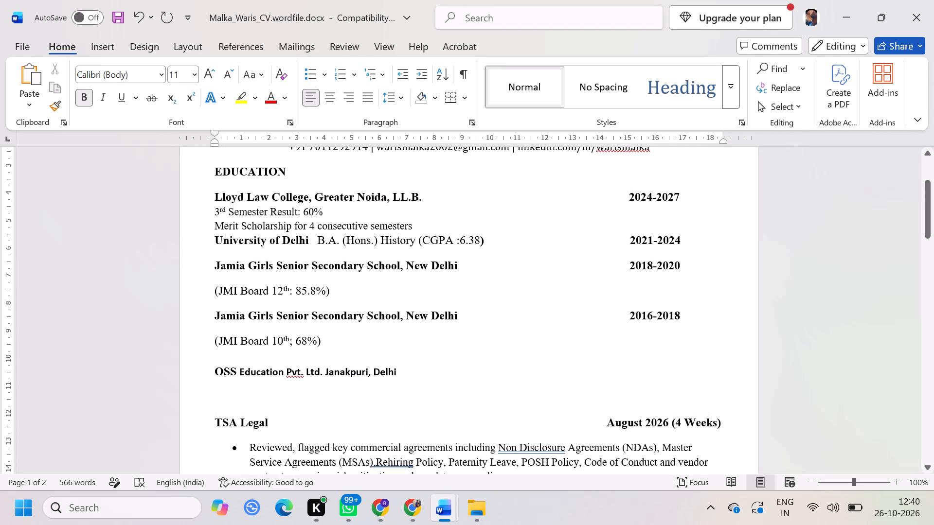
# Add a run of spaces after "Delhi" in the OSS Education line, extending it toward the date column.
pyautogui.click(631, 370)
pyautogui.click(631, 370)
pyautogui.press('space')
pyautogui.press('space')
pyautogui.press('space')
pyautogui.press('space')
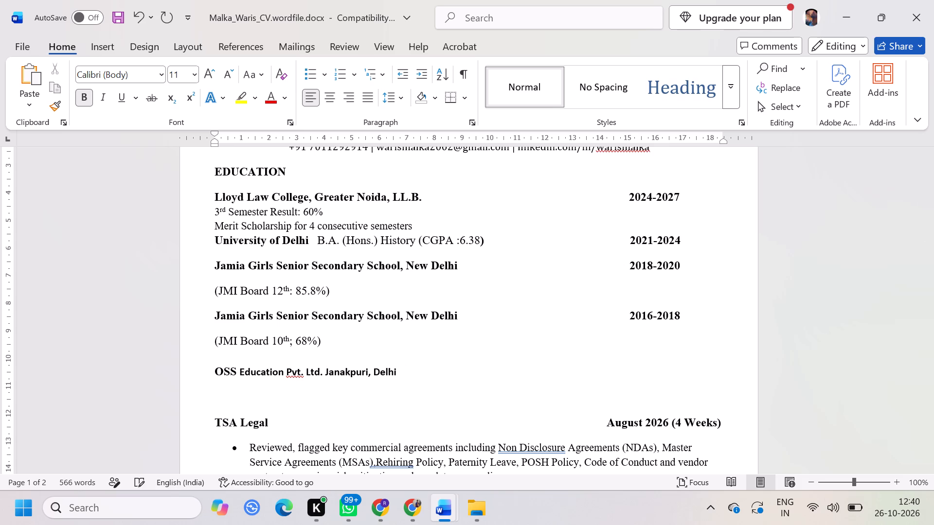
pyautogui.press('space')
pyautogui.press('space')
pyautogui.press('space')
pyautogui.press('space')
pyautogui.press('space')
pyautogui.press('space')
pyautogui.press('space')
pyautogui.press('space')
pyautogui.press('space')
pyautogui.press('space')
pyautogui.press('space')
pyautogui.press('space')
pyautogui.press('space')
pyautogui.press('space')
pyautogui.press('space')
pyautogui.press('space')
pyautogui.press('space')
pyautogui.press('space')
pyautogui.press('space')
pyautogui.press('space')
pyautogui.press('space')
pyautogui.press('space')
pyautogui.press('space')
pyautogui.press('space')
pyautogui.press('space')
pyautogui.press('space')
pyautogui.press('space')
pyautogui.press('space')
pyautogui.press('space')
pyautogui.press('space')
pyautogui.press('space')
pyautogui.press('space')
pyautogui.press('space')
pyautogui.press('space')
pyautogui.press('space')
pyautogui.scroll(-1, 471, 393)
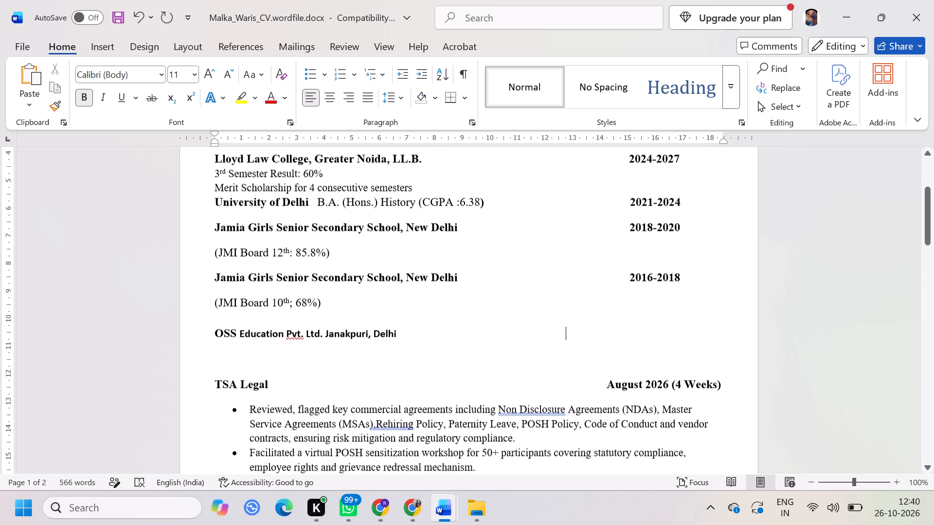
pyautogui.scroll(-3, 471, 393)
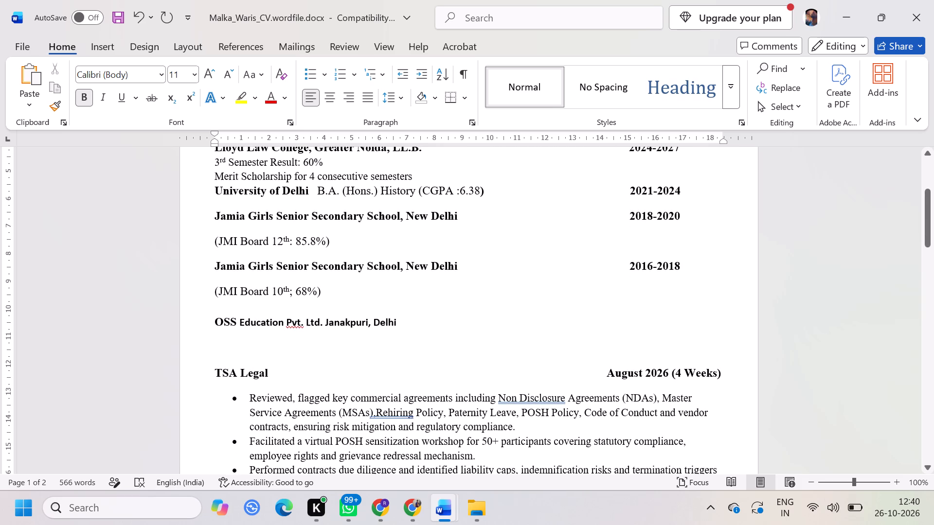
pyautogui.scroll(-1, 471, 393)
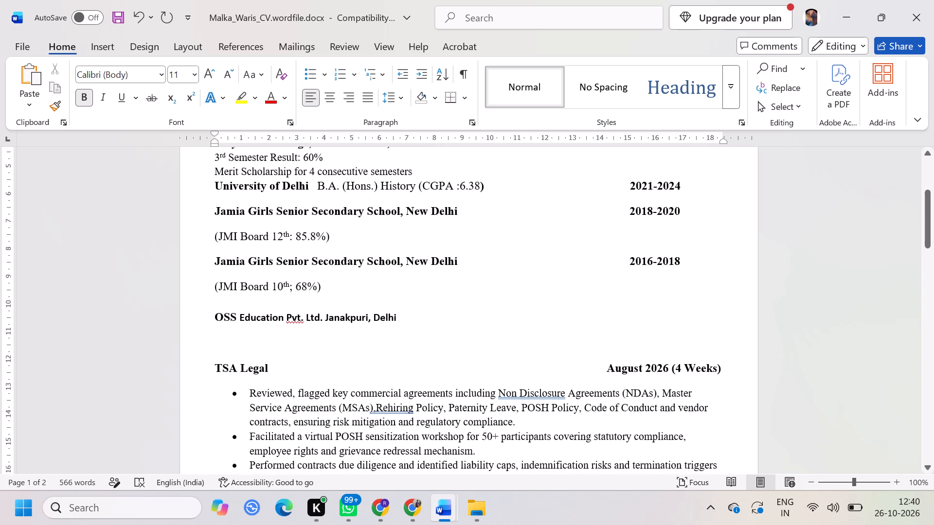
pyautogui.scroll(-1, 471, 393)
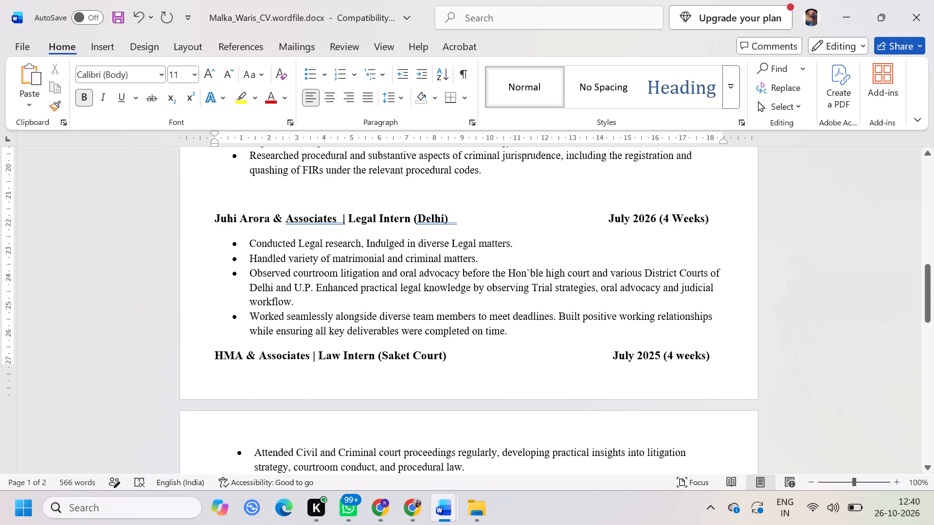
pyautogui.scroll(1, 471, 396)
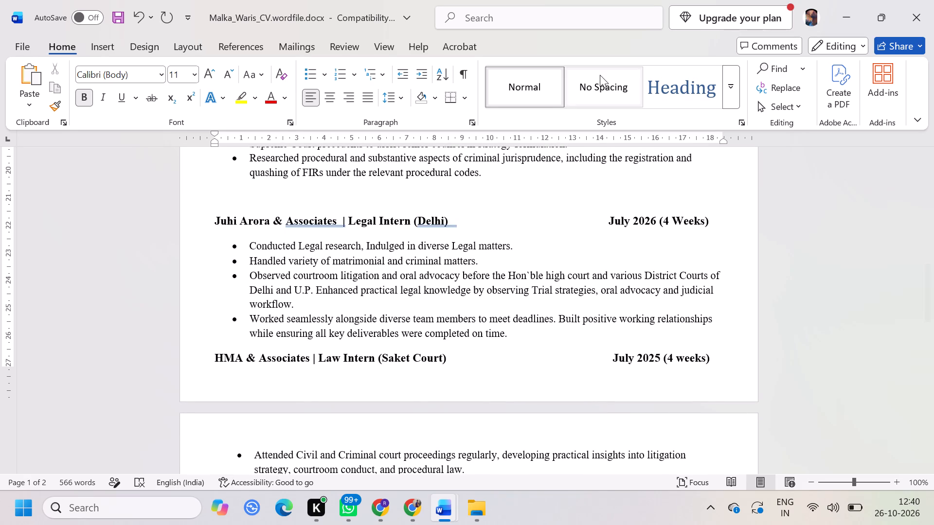
pyautogui.click(630, 221)
pyautogui.press('BackSpace')
pyautogui.press('BackSpace')
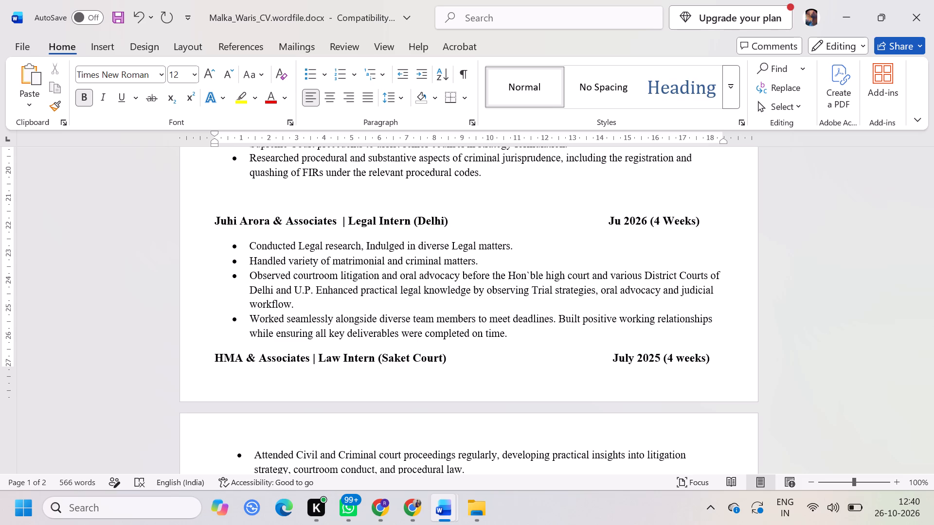
pyautogui.write('NE')
pyautogui.press('BackSpace')
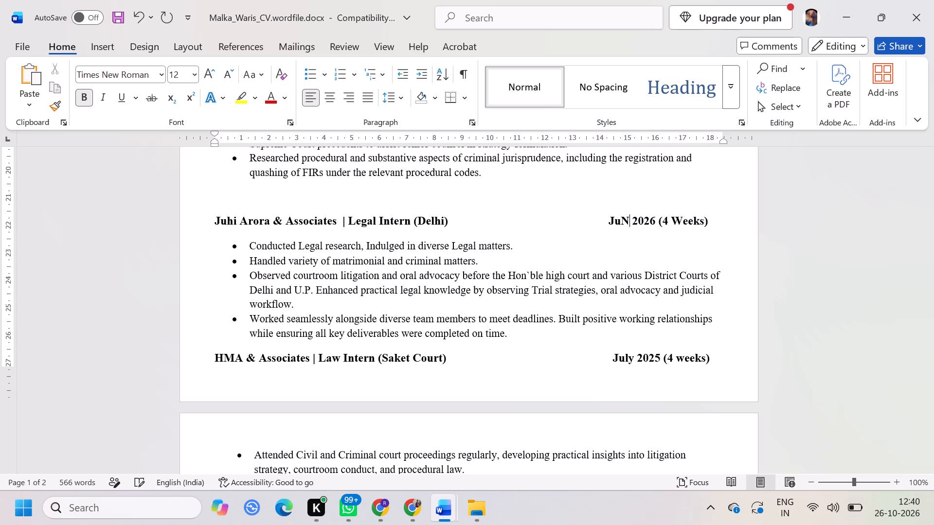
pyautogui.write('ne')
# Change the month in the TSA Legal entry's date to July.
pyautogui.scroll(1, 630, 221)
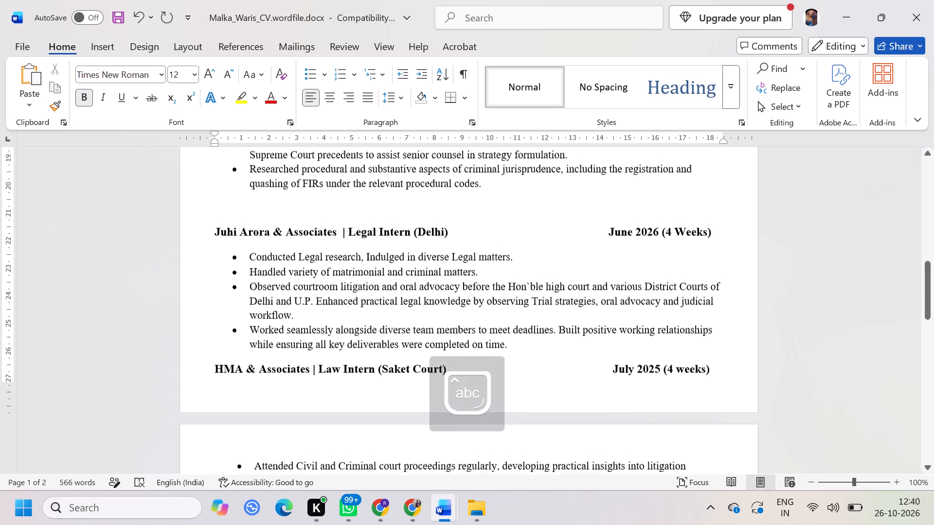
pyautogui.scroll(3, 630, 221)
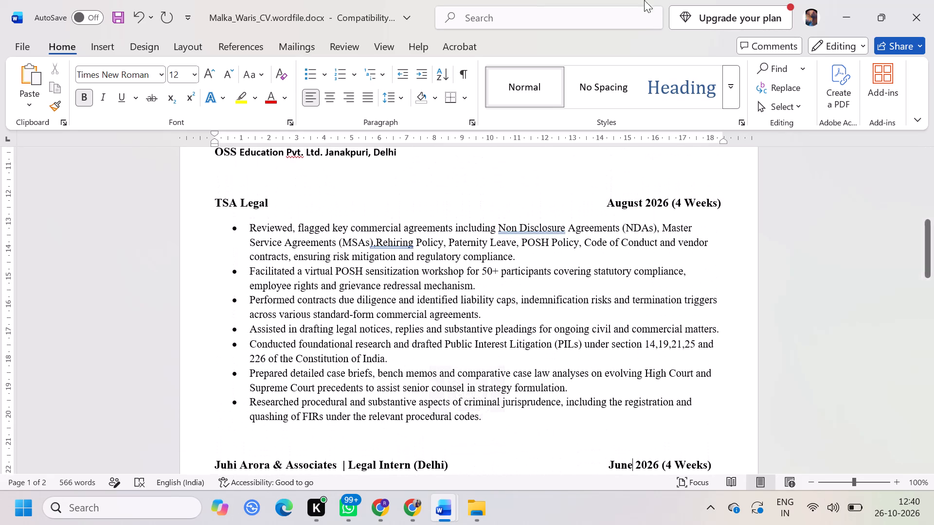
pyautogui.click(642, 204)
pyautogui.press('BackSpace')
pyautogui.press('BackSpace')
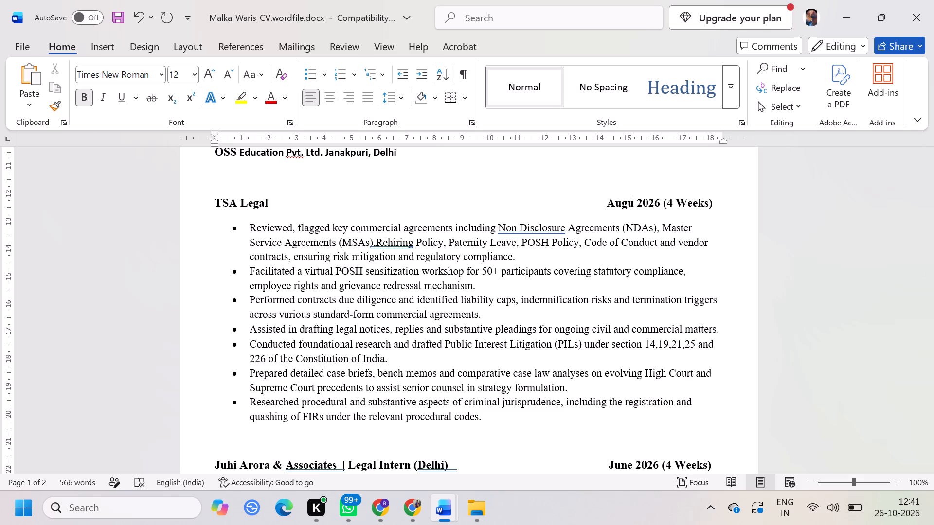
pyautogui.press('BackSpace')
pyautogui.press('BackSpace')
pyautogui.press('BackSpace')
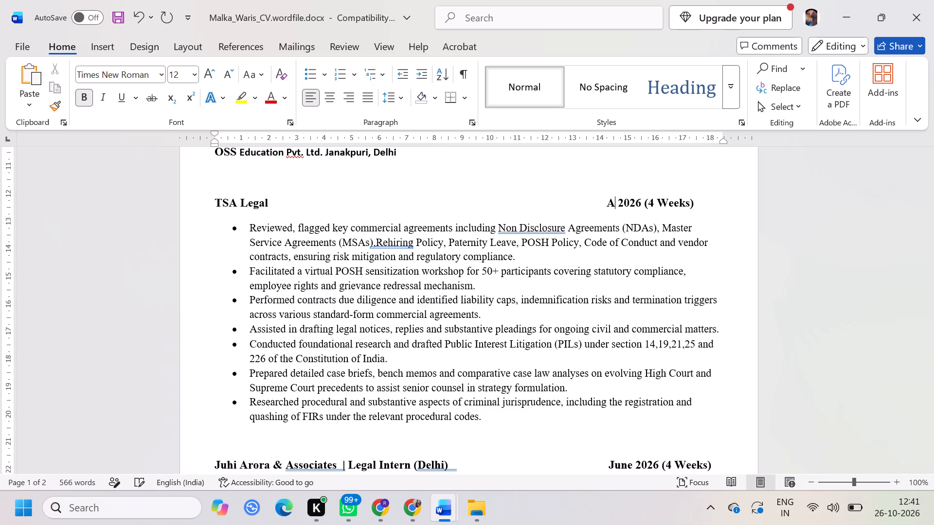
pyautogui.press('BackSpace')
pyautogui.press('j')
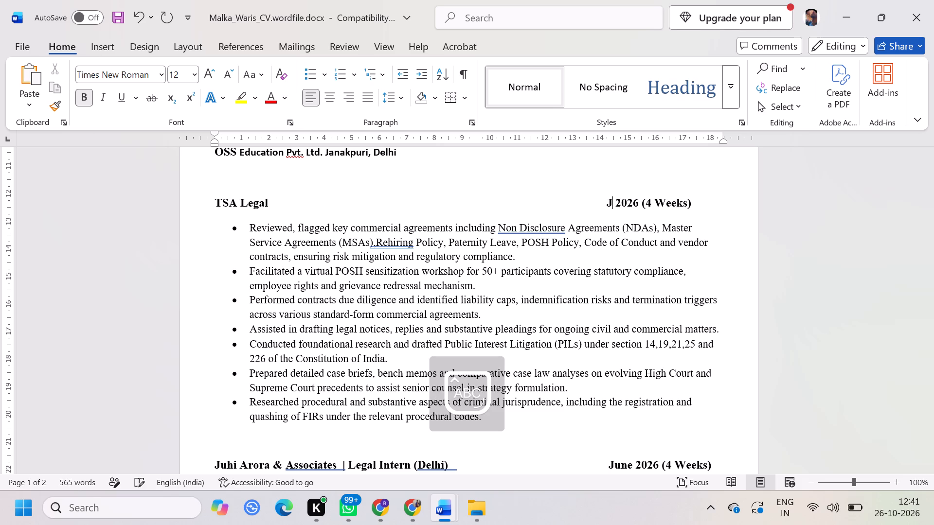
pyautogui.write('uly')
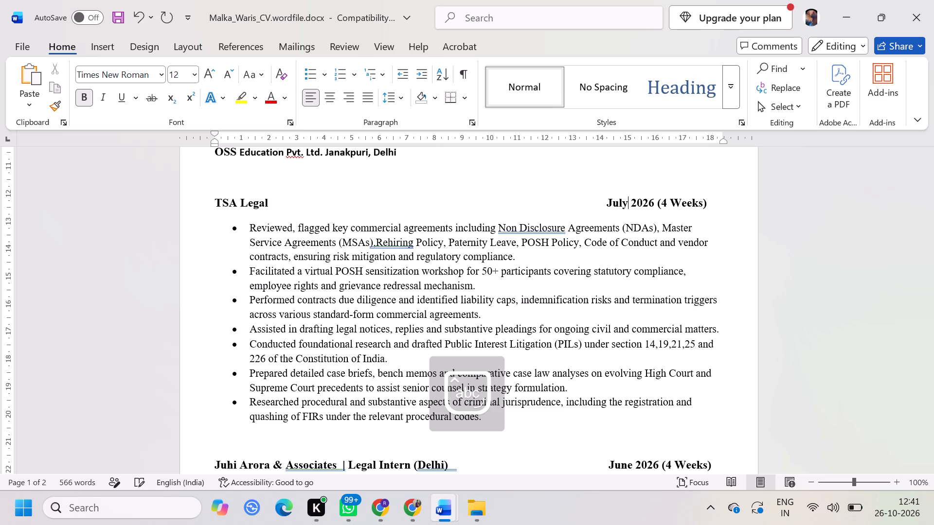
# Enter "August to Present" on the OSS Education line, spaced out to line up with the TSA Legal date, and start a new line below.
pyautogui.scroll(1, 642, 204)
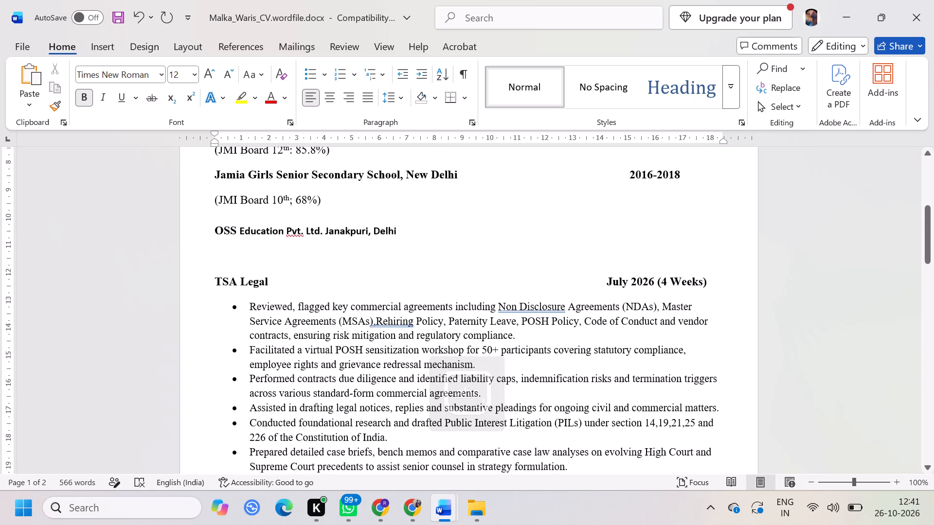
pyautogui.click(584, 230)
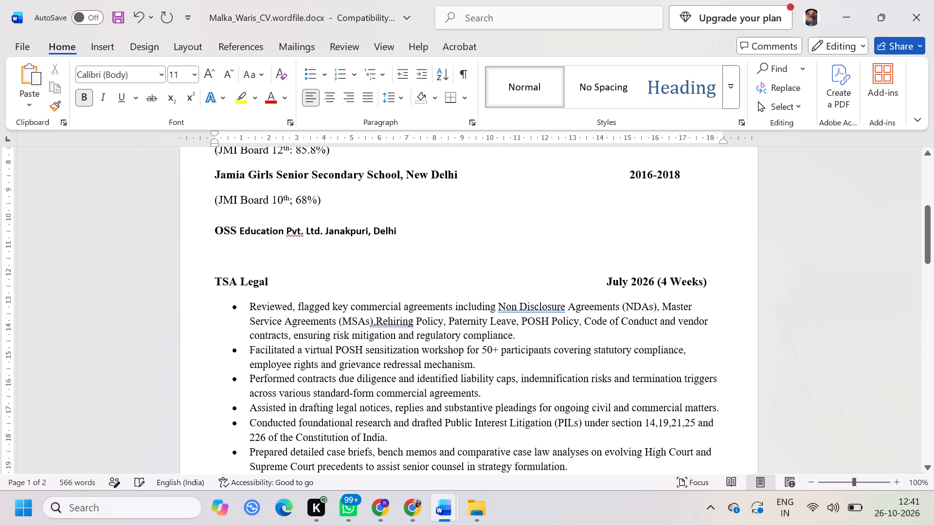
pyautogui.press('space')
pyautogui.press('space')
pyautogui.press('space')
pyautogui.press('space')
pyautogui.press('space')
pyautogui.press('space')
pyautogui.press('space')
pyautogui.press('space')
pyautogui.press('space')
pyautogui.press('space')
pyautogui.press('space')
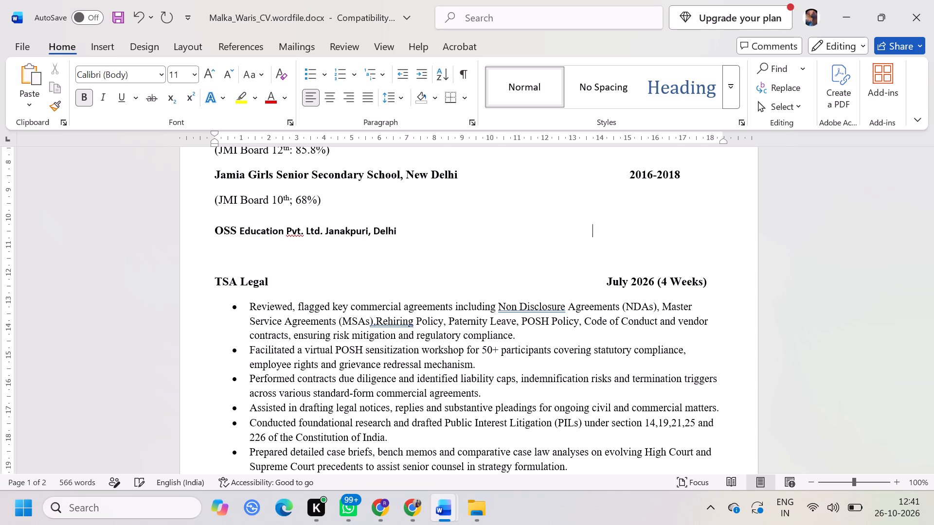
pyautogui.press('space')
pyautogui.press('space')
pyautogui.press('space')
pyautogui.press('space')
pyautogui.press('space')
pyautogui.press('a')
pyautogui.write('ug')
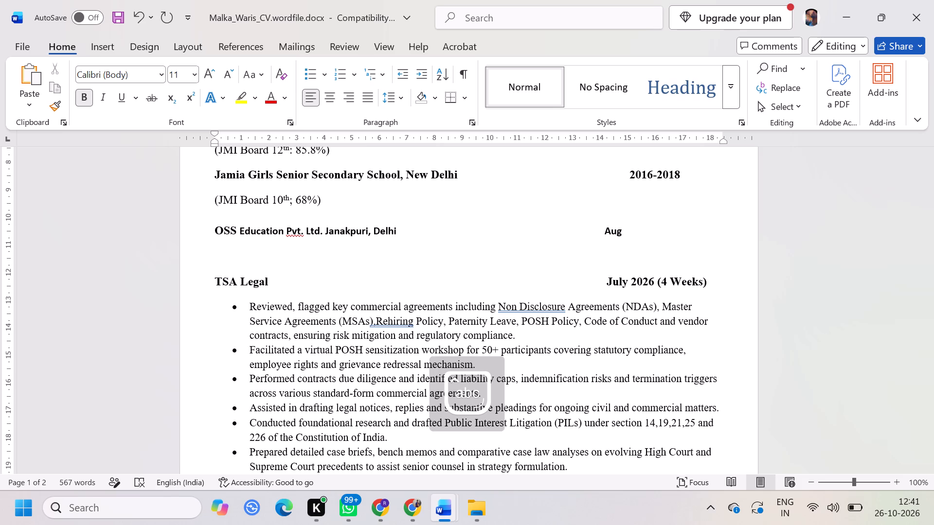
pyautogui.press('-')
pyautogui.press('BackSpace')
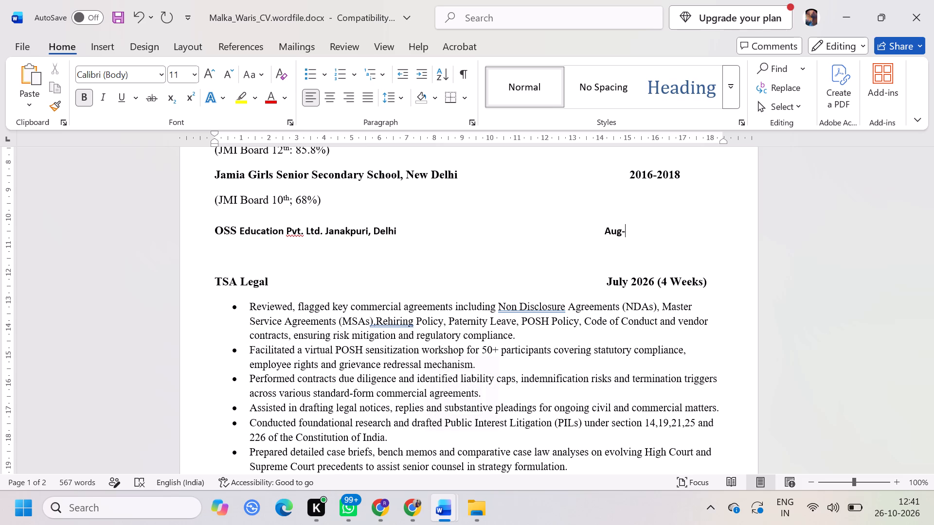
pyautogui.press('BackSpace')
pyautogui.write('USE')
pyautogui.press('space')
pyautogui.press('BackSpace')
pyautogui.press('BackSpace')
pyautogui.press('BackSpace')
pyautogui.press('BackSpace')
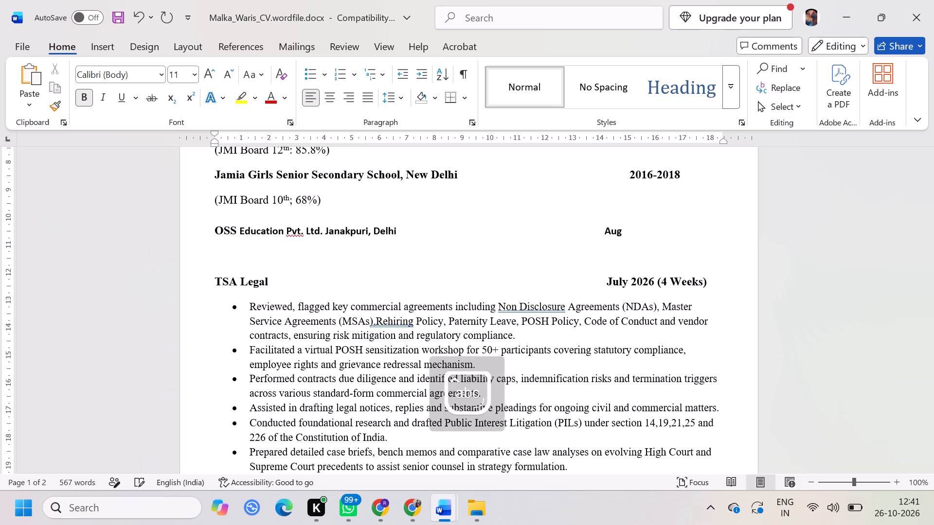
pyautogui.write('ust')
pyautogui.press('space')
pyautogui.write('to')
pyautogui.press('space')
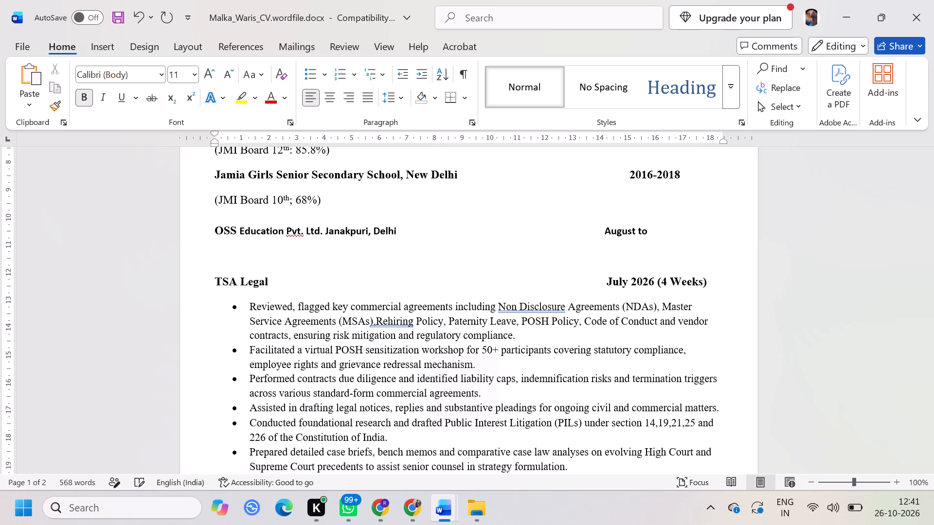
pyautogui.write('Present')
pyautogui.press('space')
pyautogui.press('Return')
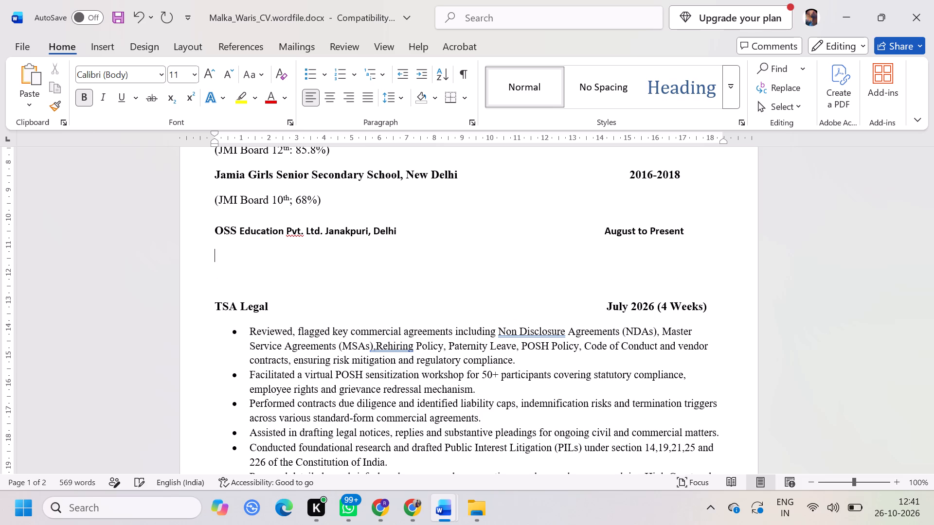
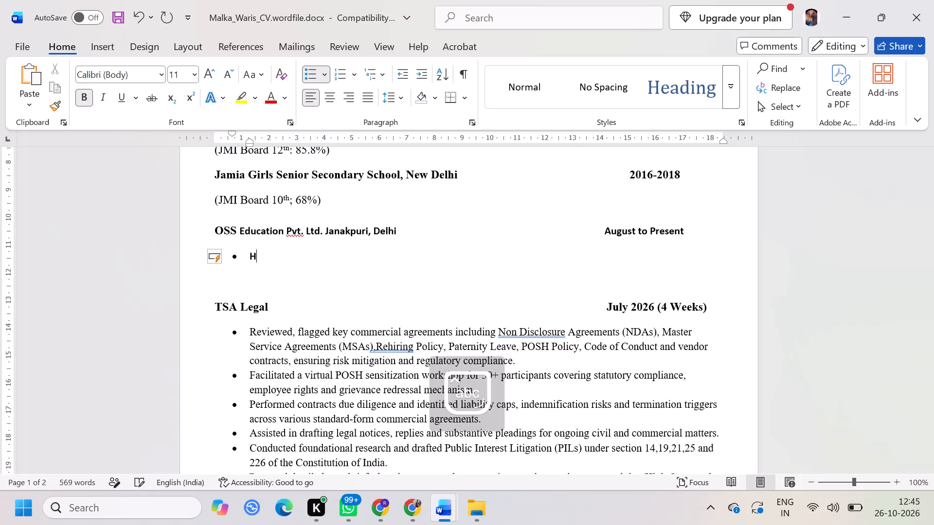
# Begin the OSS Education bullet with "Han" and remove the bold formatting from it.
pyautogui.write('an')
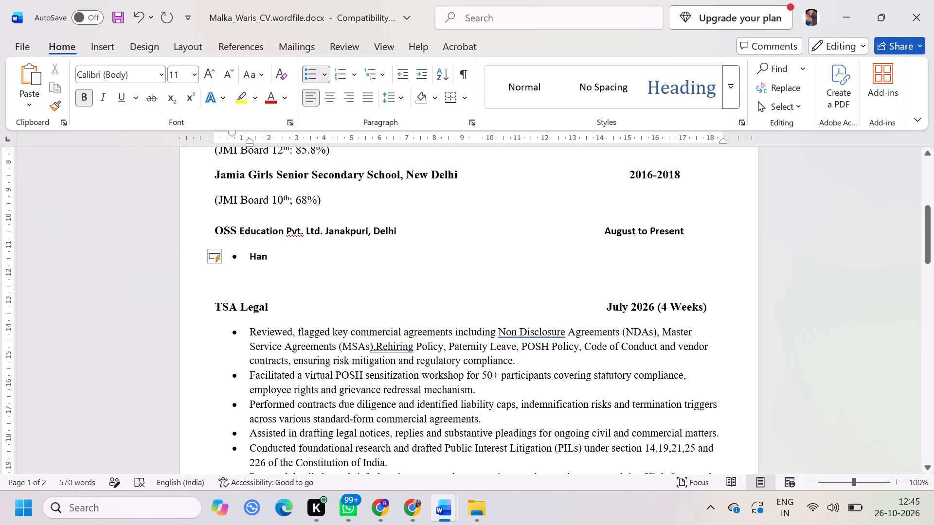
pyautogui.moveTo(249, 255); pyautogui.dragTo(269, 255)
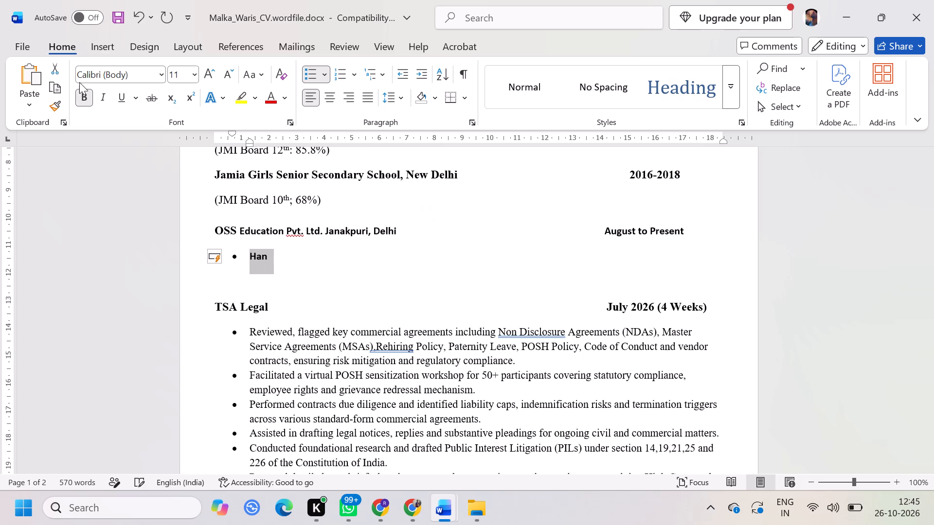
pyautogui.click(84, 102)
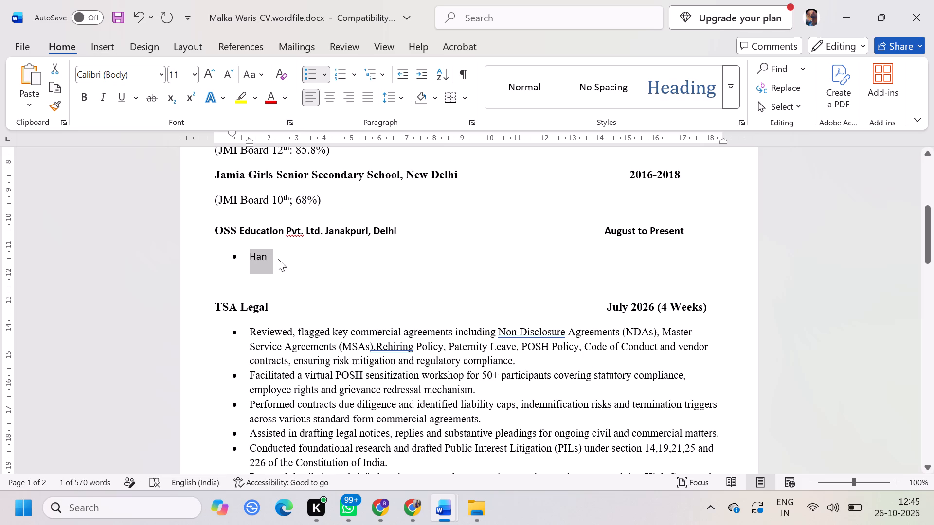
# Complete the opening of the OSS Education bullet so that it reads "Handles the Incorporation".
pyautogui.click(271, 253)
pyautogui.press('d')
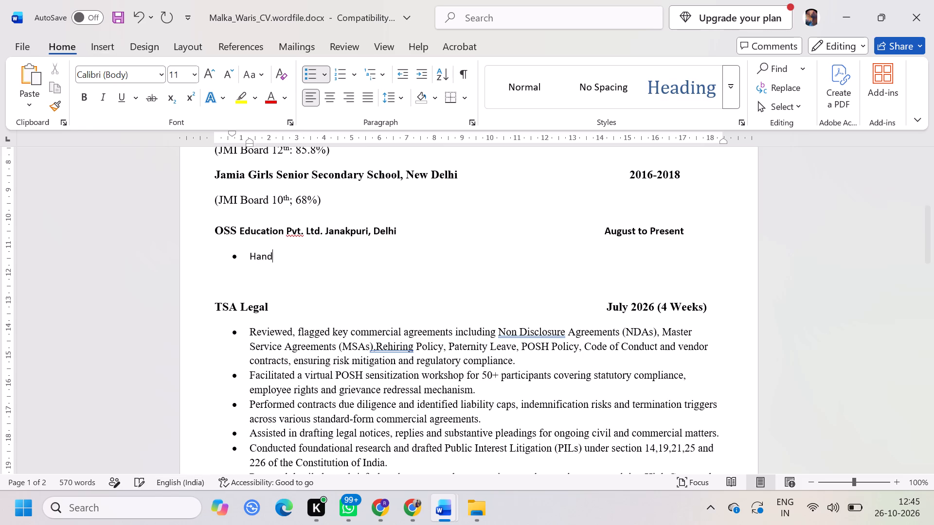
pyautogui.write('les')
pyautogui.press('space')
pyautogui.write('the')
pyautogui.press('space')
pyautogui.write('Incorpot')
pyautogui.press('BackSpace')
pyautogui.write('ray')
pyautogui.press('BackSpace')
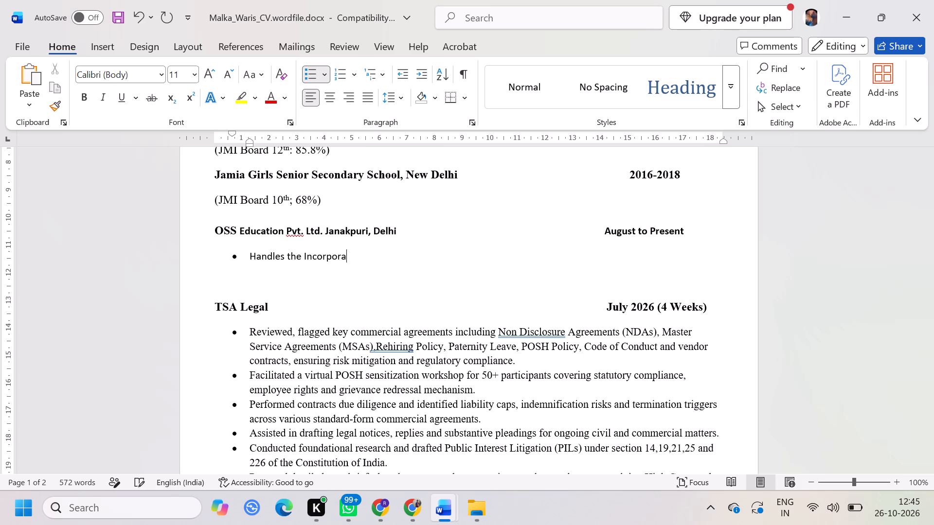
pyautogui.write('tion')
pyautogui.press('space')
# Change the verb at the start of the OSS Education bullet to "Handled".
pyautogui.press('Left')
pyautogui.press('Left')
pyautogui.press('Left')
pyautogui.press('Left')
pyautogui.press('Left')
pyautogui.press('Left')
pyautogui.press('Left')
pyautogui.press('Left')
pyautogui.press('Left')
pyautogui.press('Left')
pyautogui.press('Left')
pyautogui.press('Left')
pyautogui.press('Left')
pyautogui.press('Left')
pyautogui.press('Left')
pyautogui.press('Left')
pyautogui.press('Left')
pyautogui.press('Left')
pyautogui.press('Left')
pyautogui.press('BackSpace')
pyautogui.press('d')
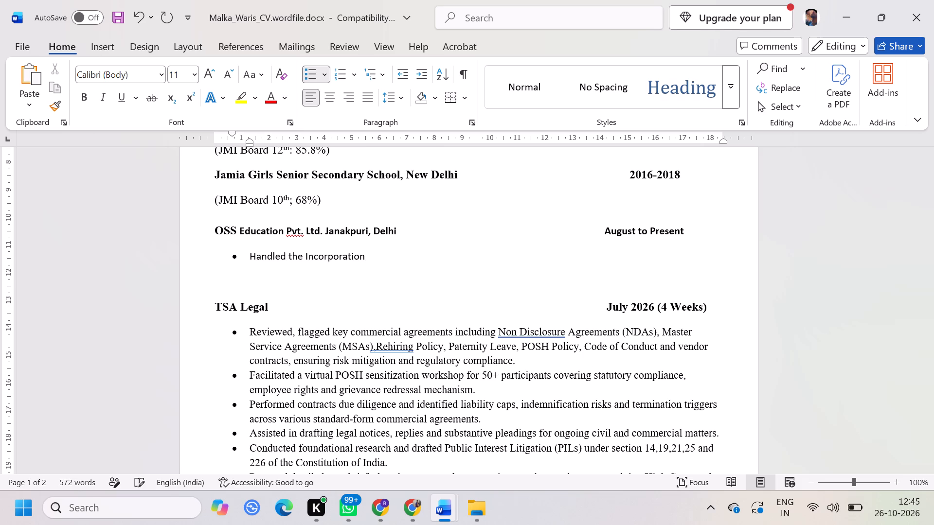
# Continue the OSS Education bullet after "Incorporation" with "of Private Limited,Section 8,".
pyautogui.press('Right')
pyautogui.press('Right')
pyautogui.press('Right')
pyautogui.press('Right')
pyautogui.press('Right')
pyautogui.press('Right')
pyautogui.press('Right')
pyautogui.press('Right')
pyautogui.press('Right')
pyautogui.press('Right')
pyautogui.press('Right')
pyautogui.press('Right')
pyautogui.press('Right')
pyautogui.press('Right')
pyautogui.press('Right')
pyautogui.press('Right')
pyautogui.press('Right')
pyautogui.press('Right')
pyautogui.press('space')
pyautogui.write('of')
pyautogui.press('space')
pyautogui.write('Private')
pyautogui.press('space')
pyautogui.write('Limi')
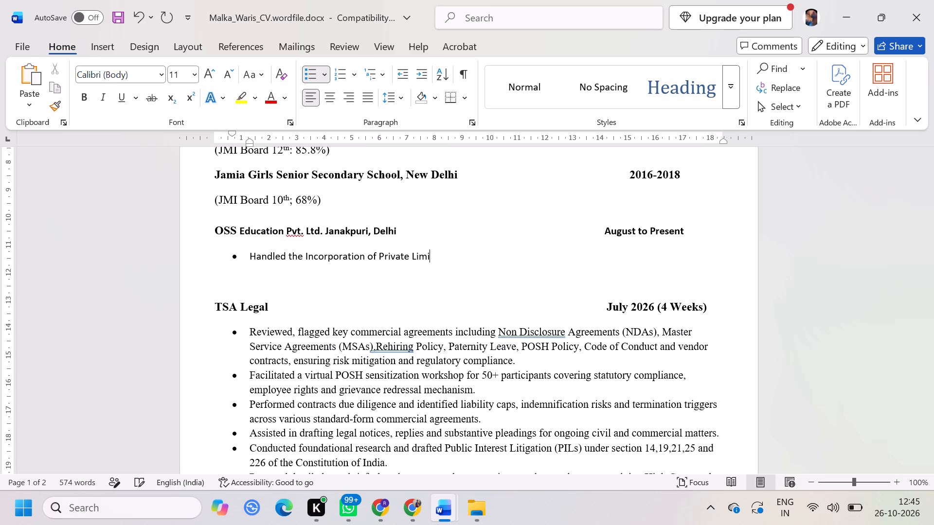
pyautogui.write('ted')
pyautogui.press(',')
pyautogui.write('Section')
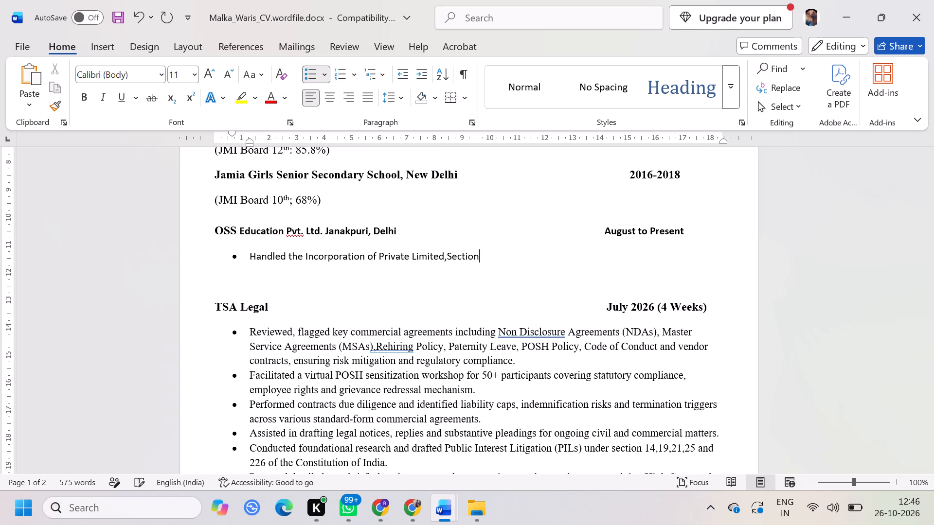
pyautogui.press('space')
pyautogui.write('8,')
pyautogui.press('space')
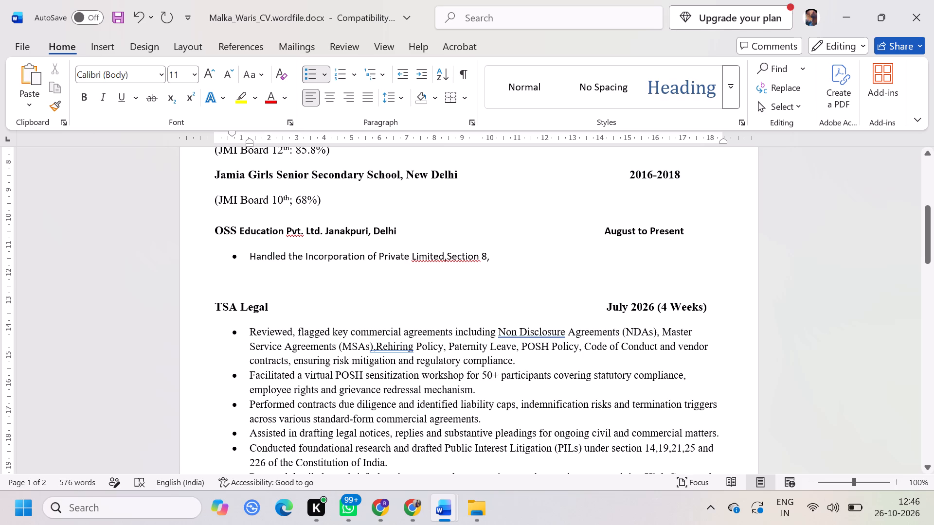
pyautogui.press('space')
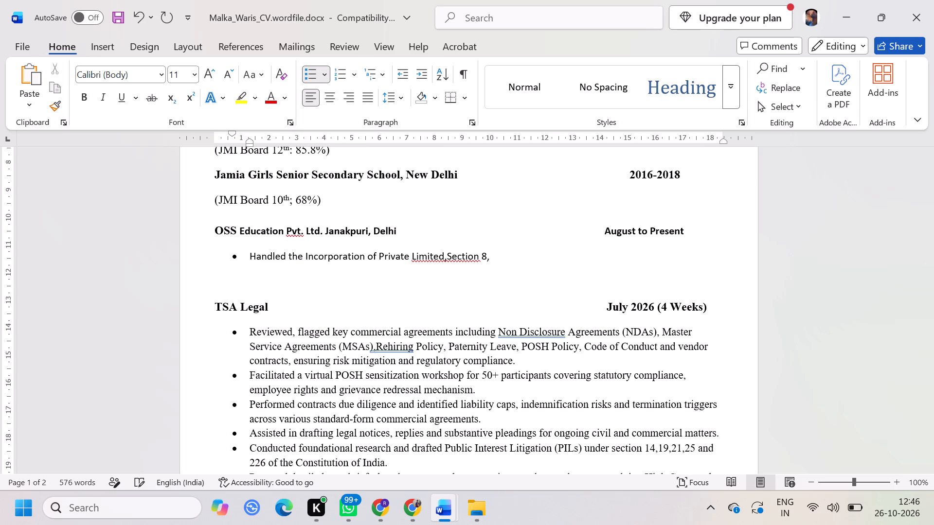
# Insert the missing space between "Limited," and "Section" in the OSS Education bullet.
pyautogui.press('Left')
pyautogui.press('Left')
pyautogui.press('Left')
pyautogui.press('Left')
pyautogui.press('Left')
pyautogui.press('Left')
pyautogui.press('Left')
pyautogui.press('Left')
pyautogui.press('Left')
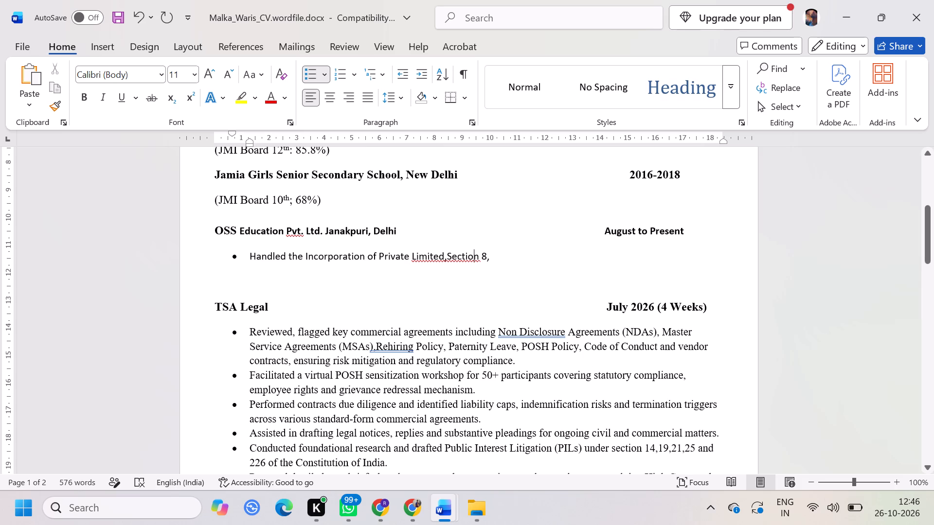
pyautogui.press('Left')
pyautogui.press('Left')
pyautogui.press('Left')
pyautogui.press('space')
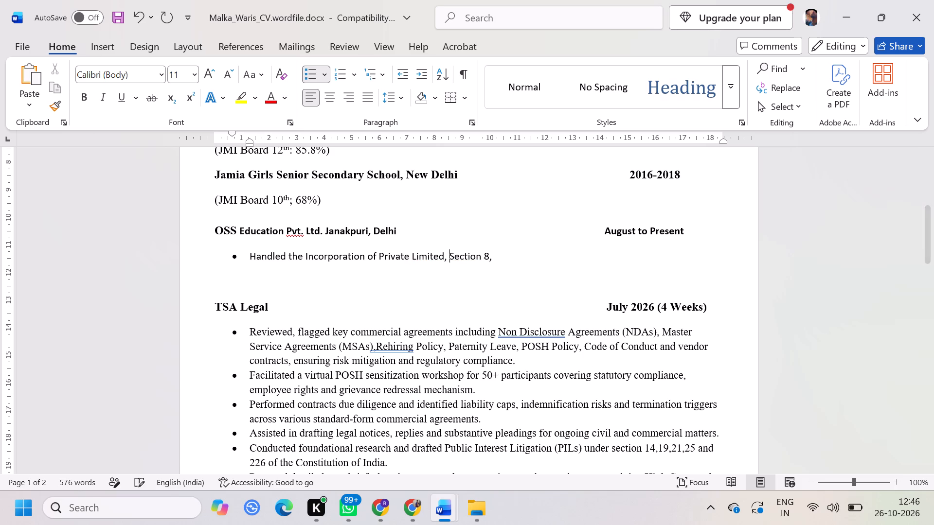
# Reduce the trailing spaces after "Section 8," in the OSS Education bullet to a single space.
pyautogui.click(504, 265)
pyautogui.press('BackSpace')
pyautogui.press('BackSpace')
pyautogui.press('BackSpace')
pyautogui.press('space')
# Continue the OSS Education bullet after "Section 8," with "and OPC entities from scratch on the MCA portal".
pyautogui.write('and')
pyautogui.press('space')
pyautogui.write('OPC')
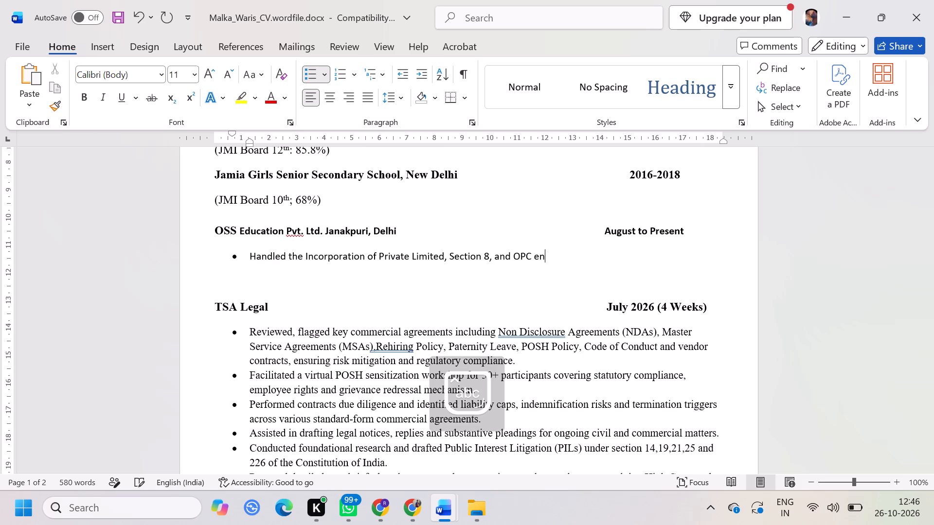
pyautogui.write('tities')
pyautogui.press('space')
pyautogui.write('from scrat')
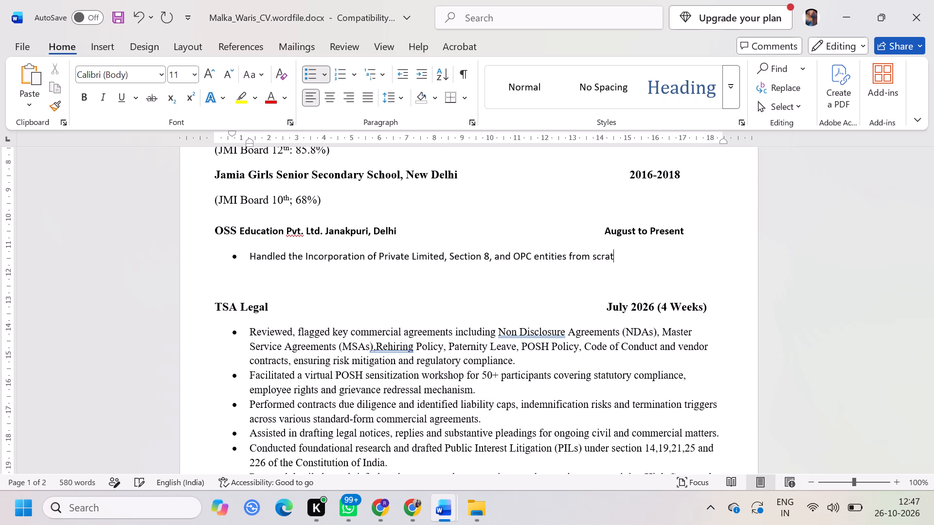
pyautogui.write('ch')
pyautogui.press('space')
pyautogui.write('on the')
pyautogui.press('space')
pyautogui.write('MCA')
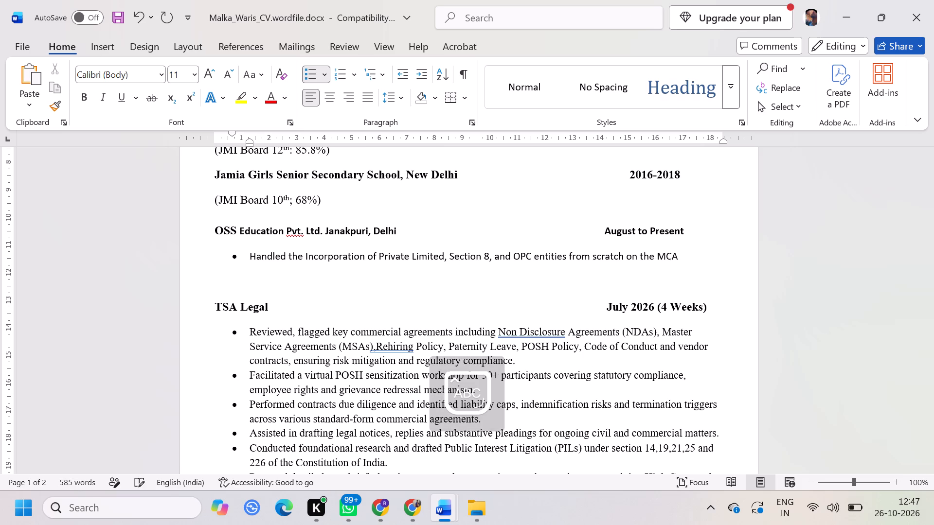
pyautogui.press('space')
pyautogui.write('portal')
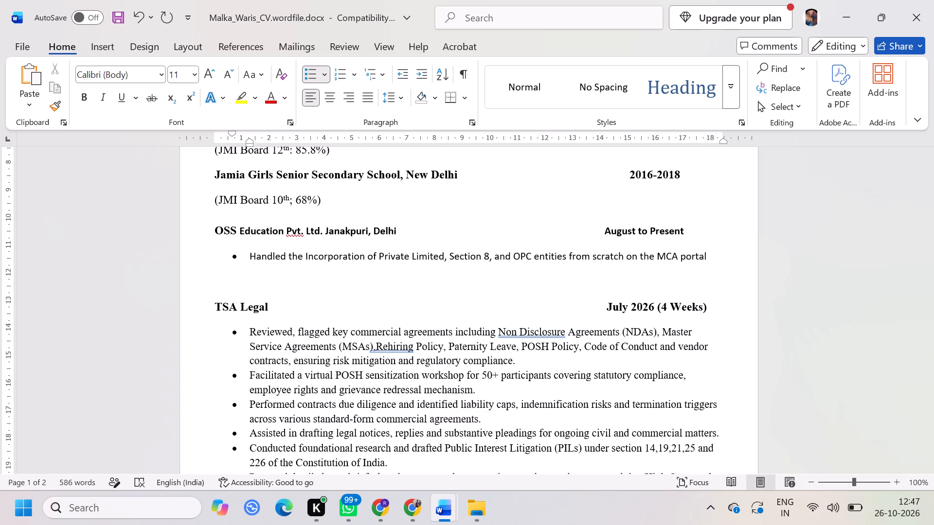
# Continue the OSS Education bullet after "MCA portal" with "including name approvals", without a comma after "portal".
pyautogui.write(',')
pyautogui.press('space')
pyautogui.press('BackSpace')
pyautogui.press('BackSpace')
pyautogui.press('m')
pyautogui.press('BackSpace')
pyautogui.press('BackSpace')
pyautogui.press('BackSpace')
pyautogui.write('al including name')
pyautogui.press('space')
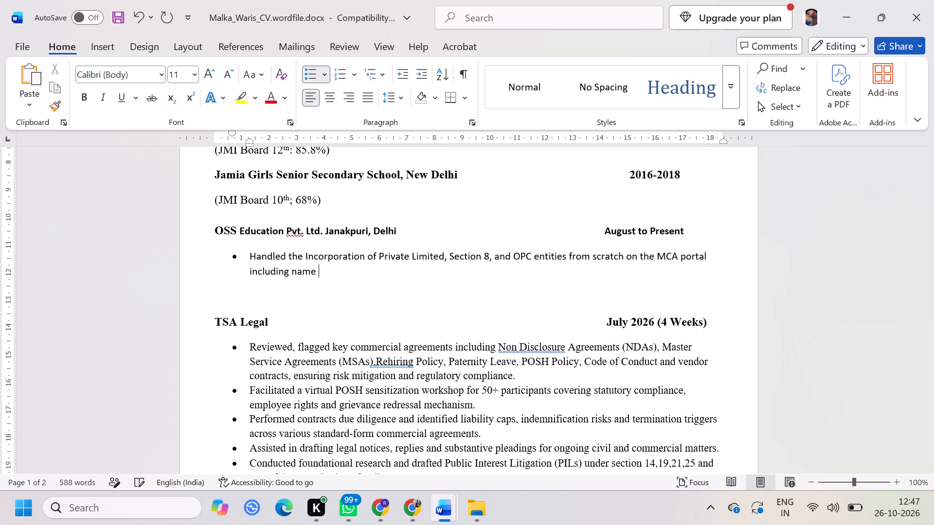
pyautogui.write('approvals')
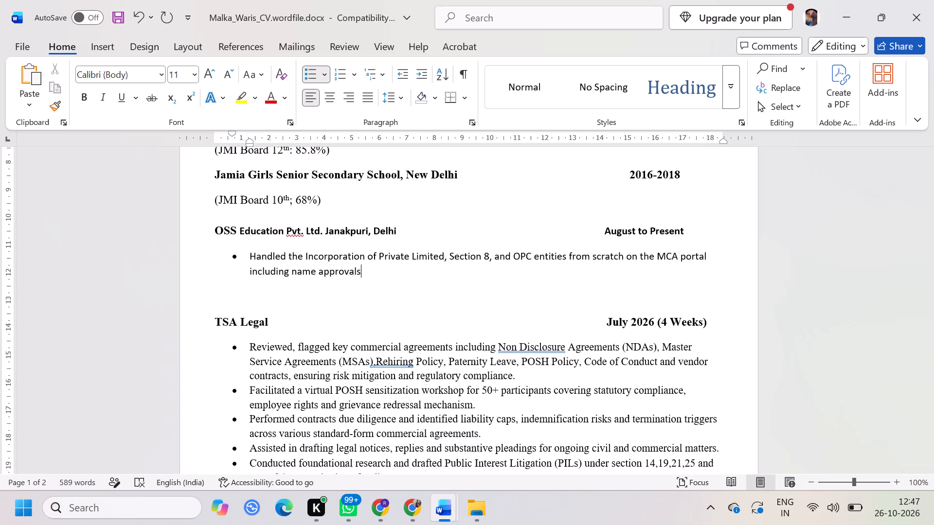
# Add ", DIN applications" after "name approvals" in the OSS Education bullet.
pyautogui.write(',')
pyautogui.press('space')
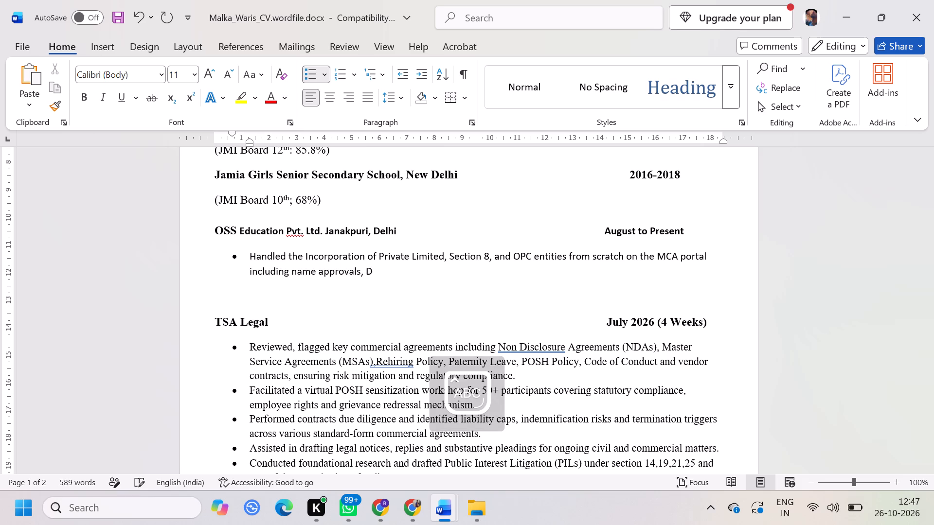
pyautogui.press('a')
pyautogui.write('PP')
pyautogui.press('BackSpace')
pyautogui.press('BackSpace')
pyautogui.write('pplication')
pyautogui.press('s')
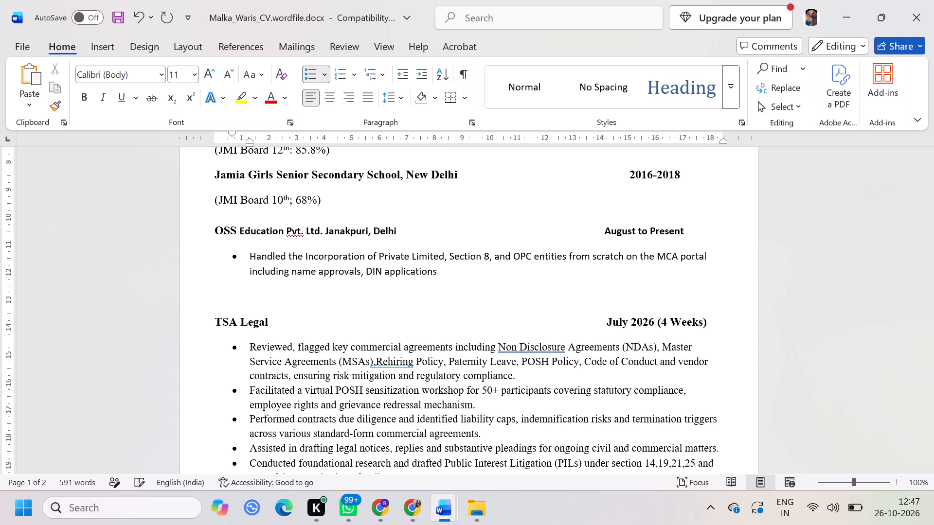
# Finish the OSS Education bullet with "and DSC processing." after "DIN applications".
pyautogui.press('space')
pyautogui.write('and')
pyautogui.press('space')
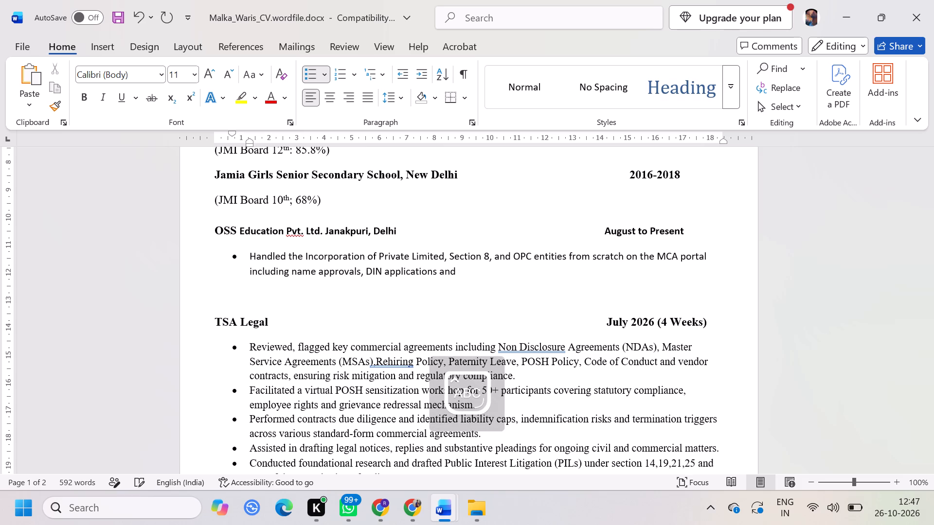
pyautogui.write('DSC')
pyautogui.press('space')
pyautogui.write('process')
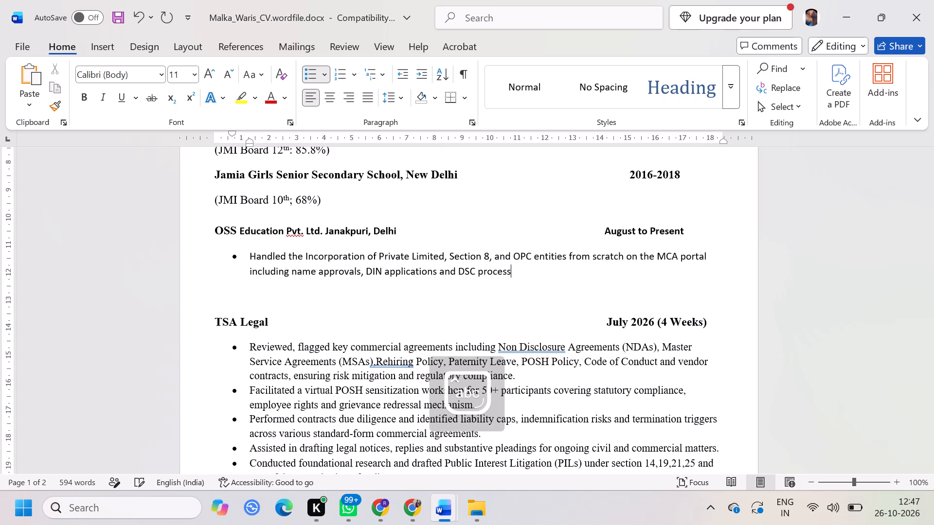
pyautogui.press('u')
pyautogui.press('BackSpace')
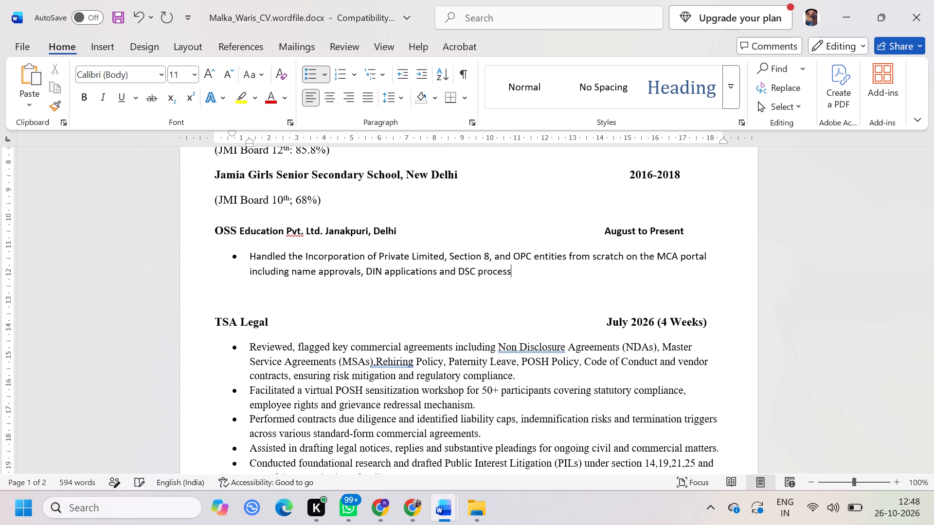
pyautogui.write('ing')
pyautogui.press('.')
# Start a second bullet under the OSS Education entry, leaving a blank line after the first bullet.
pyautogui.hotkey('shift', 'Return')
pyautogui.press('Return')
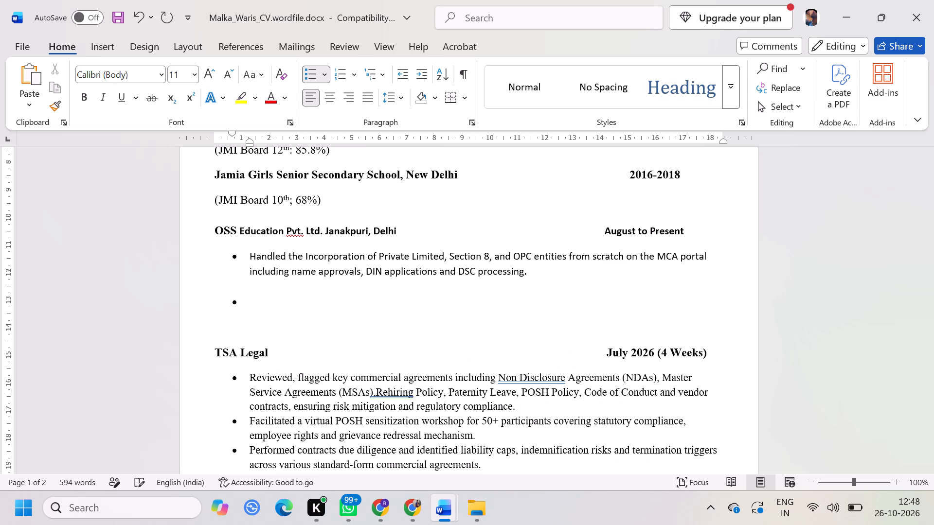
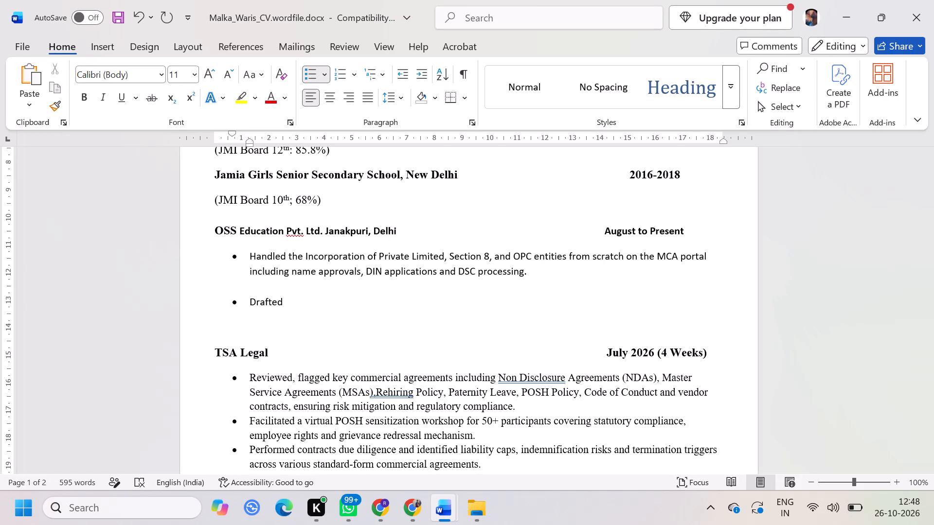
# Continue the second OSS Education bullet after "Drafted" with "client specific MOA and AOA clauses to".
pyautogui.write('clie')
pyautogui.write('nt')
pyautogui.press('space')
pyautogui.write('speci')
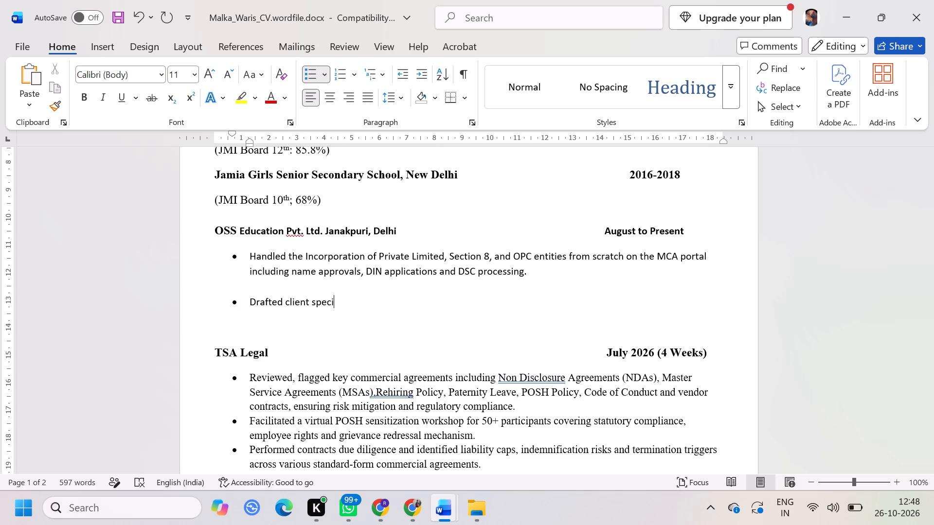
pyautogui.write('fic')
pyautogui.press('space')
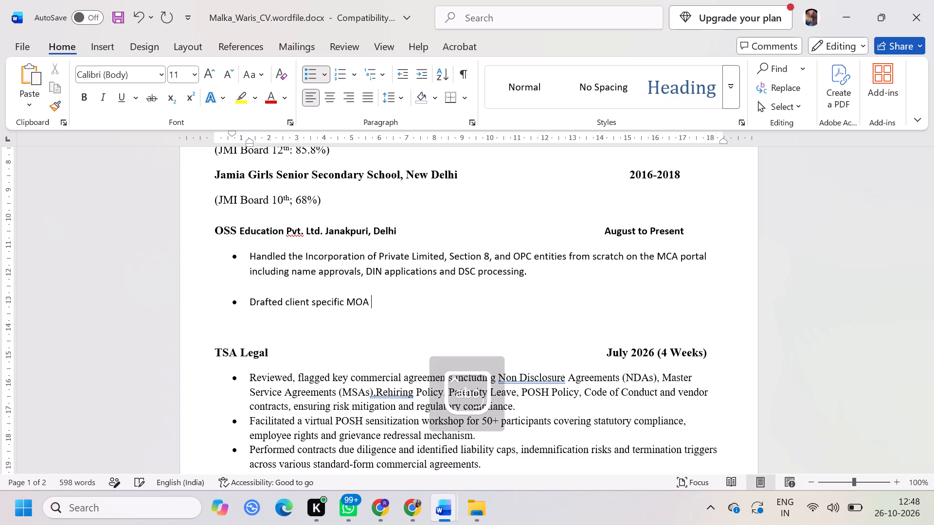
pyautogui.write('and')
pyautogui.press('space')
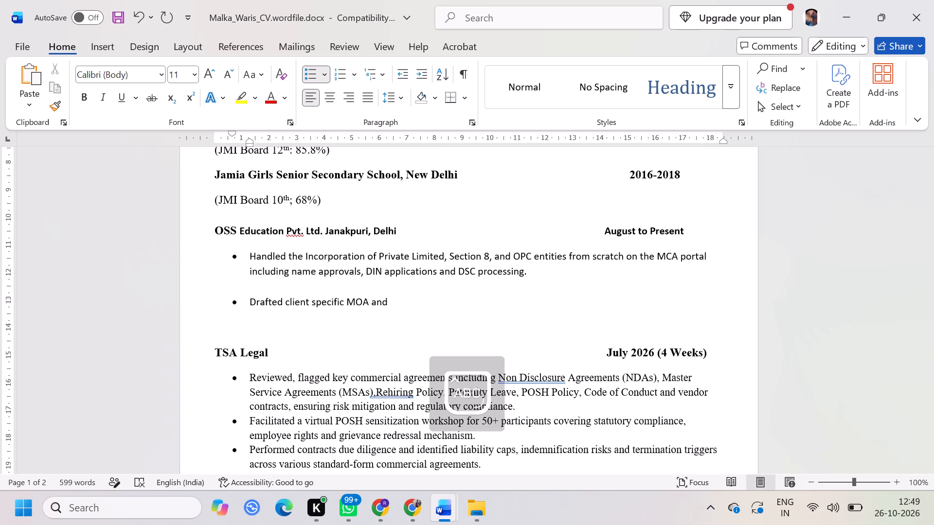
pyautogui.write('OA')
pyautogui.press('space')
pyautogui.write('clauses to')
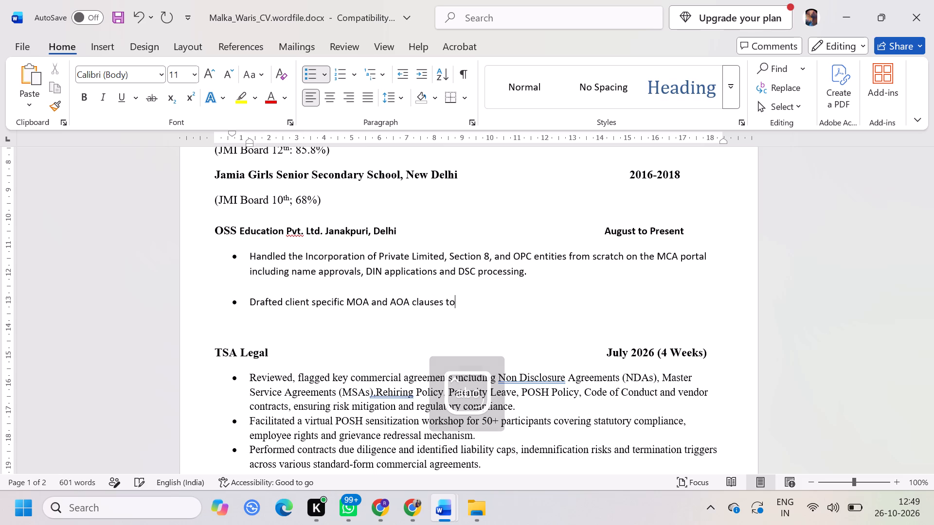
pyautogui.press('space')
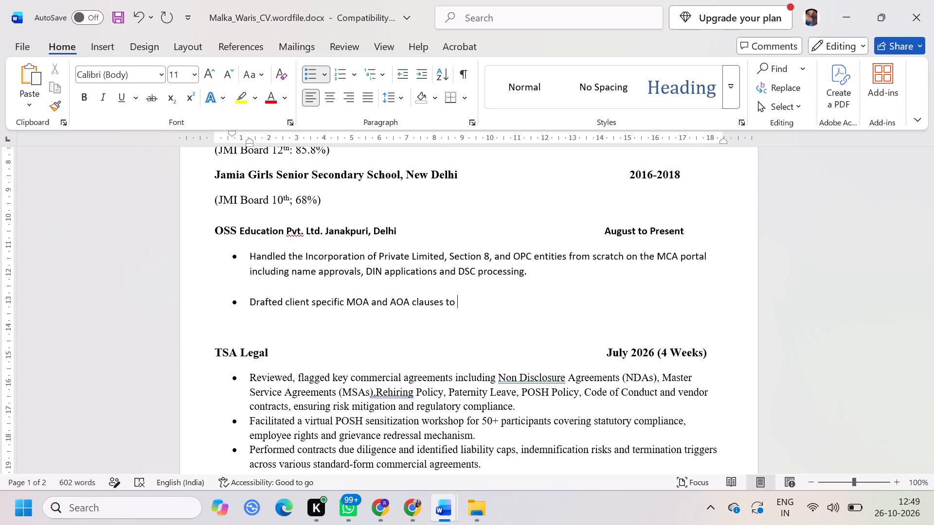
# Add "align with operational needs, shareholding arrangements" after "clauses to" in the second OSS Education bullet.
pyautogui.write('align with')
pyautogui.press('space')
pyautogui.write('operationa')
pyautogui.press('l')
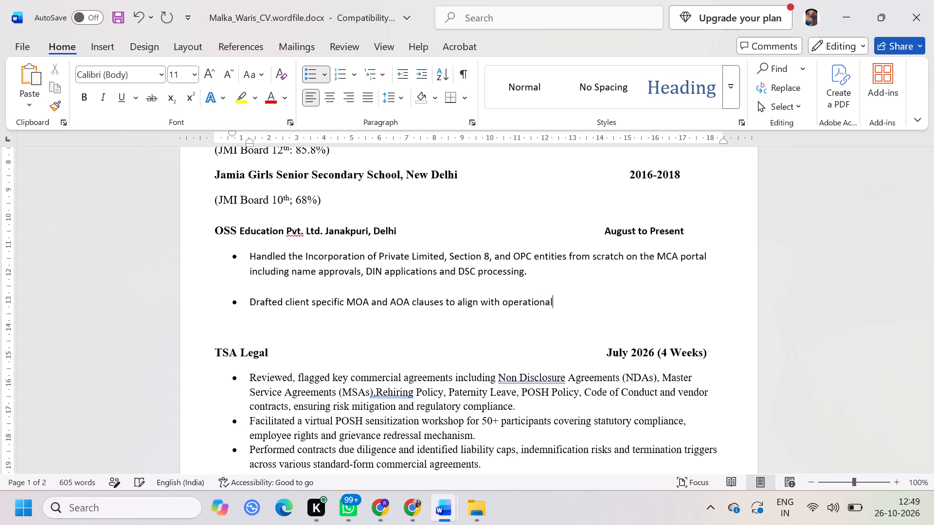
pyautogui.press('space')
pyautogui.write('needs')
pyautogui.press('space')
pyautogui.press('BackSpace')
pyautogui.write(',')
pyautogui.press('space')
pyautogui.write('share')
pyautogui.write('holding')
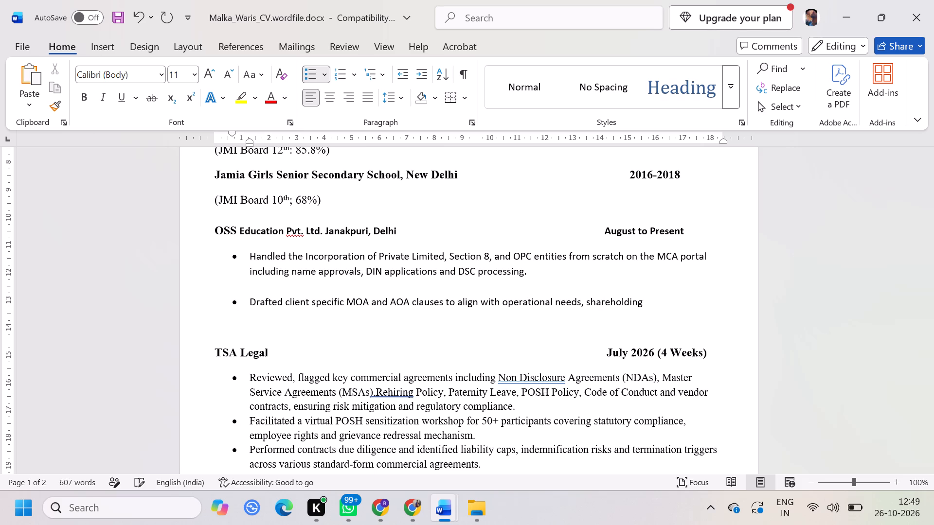
pyautogui.press('space')
pyautogui.write('arrangements')
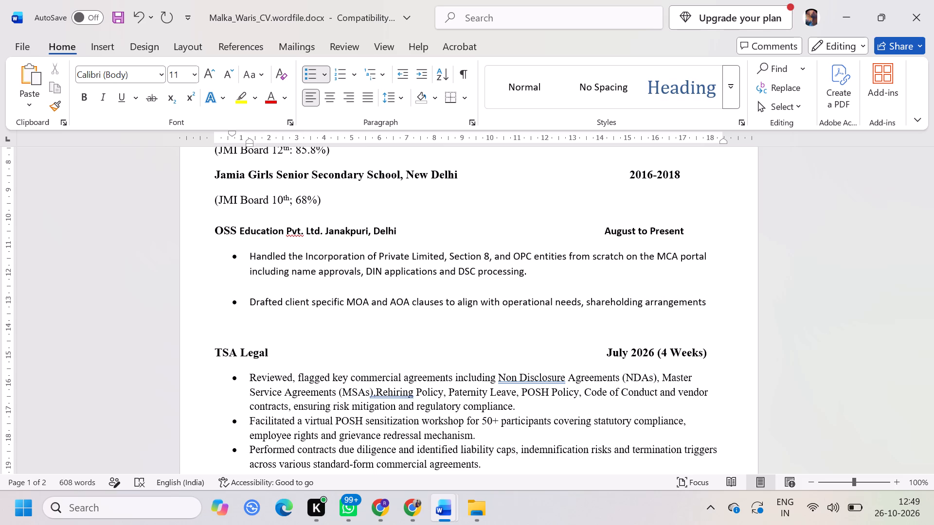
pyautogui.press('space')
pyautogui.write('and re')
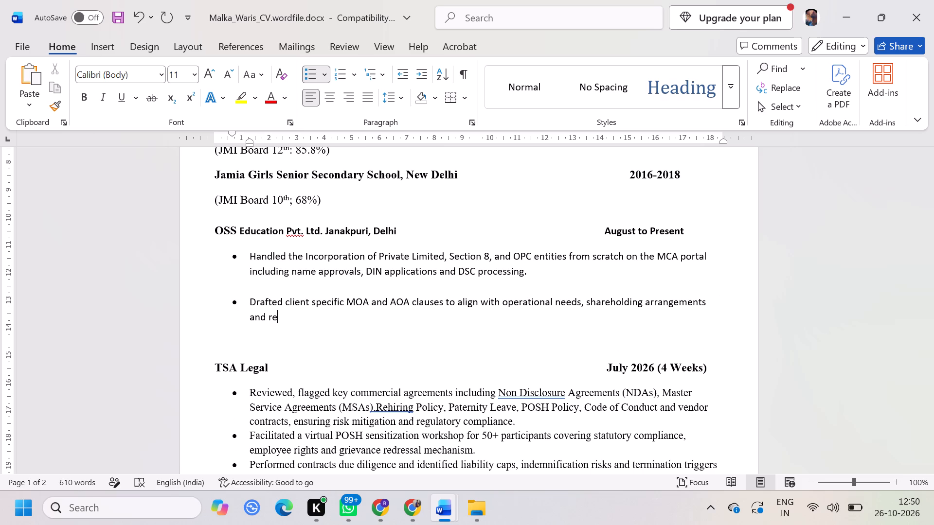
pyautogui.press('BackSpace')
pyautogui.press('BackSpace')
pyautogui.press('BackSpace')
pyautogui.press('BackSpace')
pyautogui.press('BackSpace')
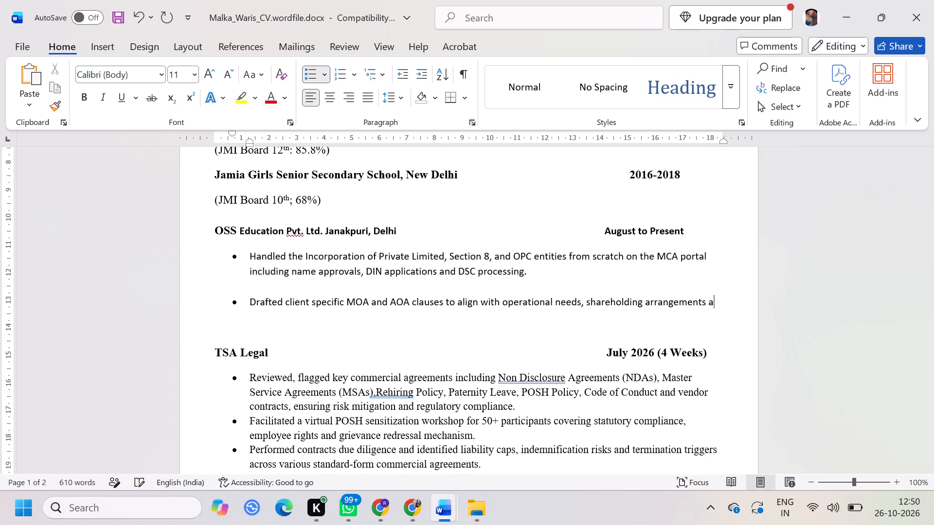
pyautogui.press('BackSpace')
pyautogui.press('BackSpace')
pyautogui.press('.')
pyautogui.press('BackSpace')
# Finish the second OSS Education bullet with "under the Companies Act, 2013." after "shareholding arrangements".
pyautogui.press('space')
pyautogui.write('under')
pyautogui.press('space')
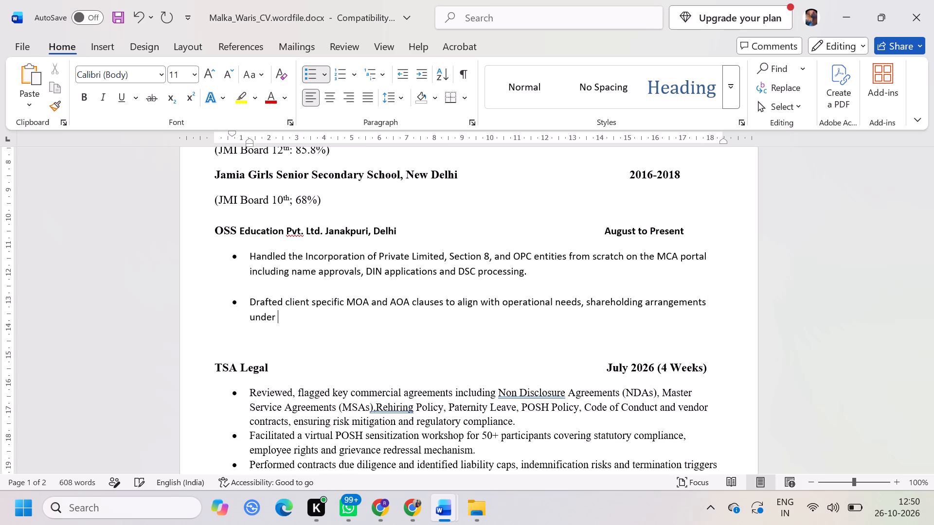
pyautogui.write('the')
pyautogui.press('space')
pyautogui.write('Comp')
pyautogui.write('anies')
pyautogui.press('space')
pyautogui.write('Acr')
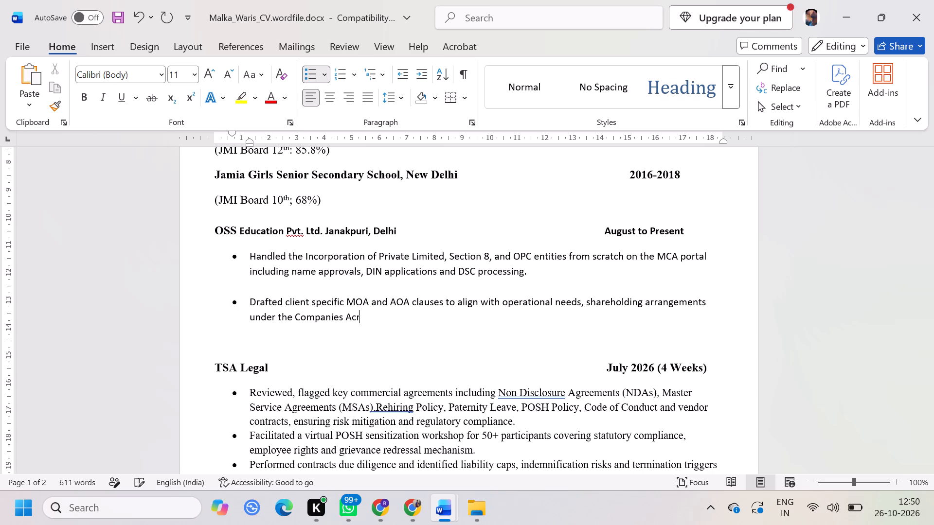
pyautogui.press('BackSpace')
pyautogui.write('t,')
pyautogui.press('space')
pyautogui.write('2013')
pyautogui.write('.')
# Start a third bullet under the OSS Education entry, leaving a blank line after the second bullet.
pyautogui.press('space')
pyautogui.hotkey('shift', 'Return')
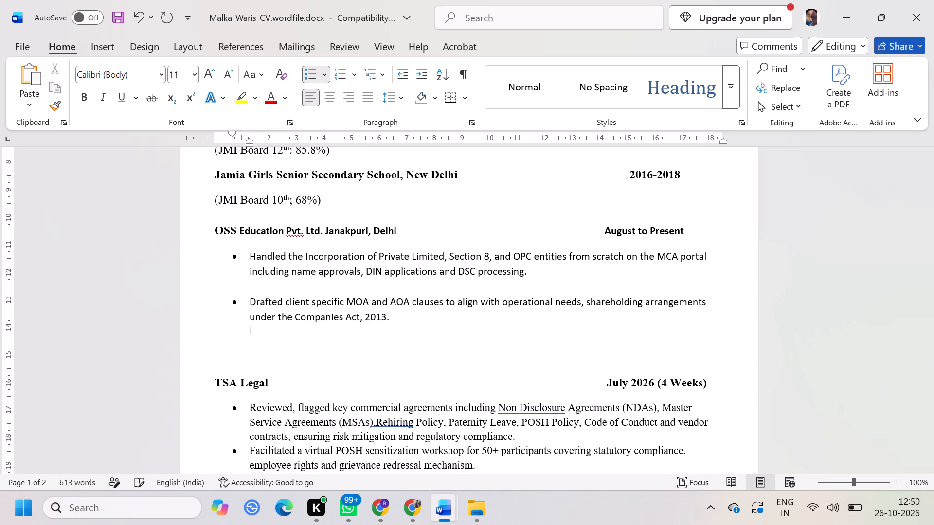
pyautogui.hotkey('shift', 'Return')
pyautogui.press('BackSpace')
pyautogui.press('Return')
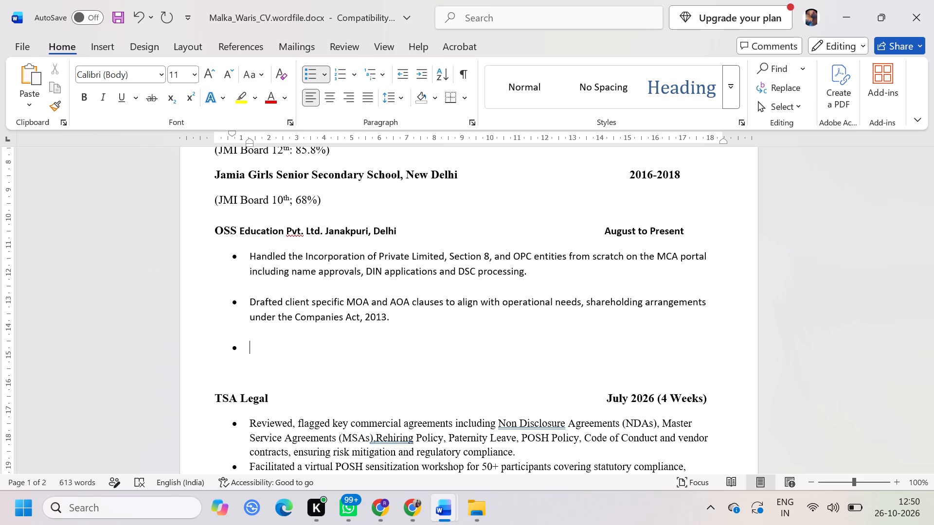
# Begin the third OSS Education bullet with "Prepared and submitted complete SPICe+".
pyautogui.write('Pre')
pyautogui.write('pared')
pyautogui.press('space')
pyautogui.write('and sub')
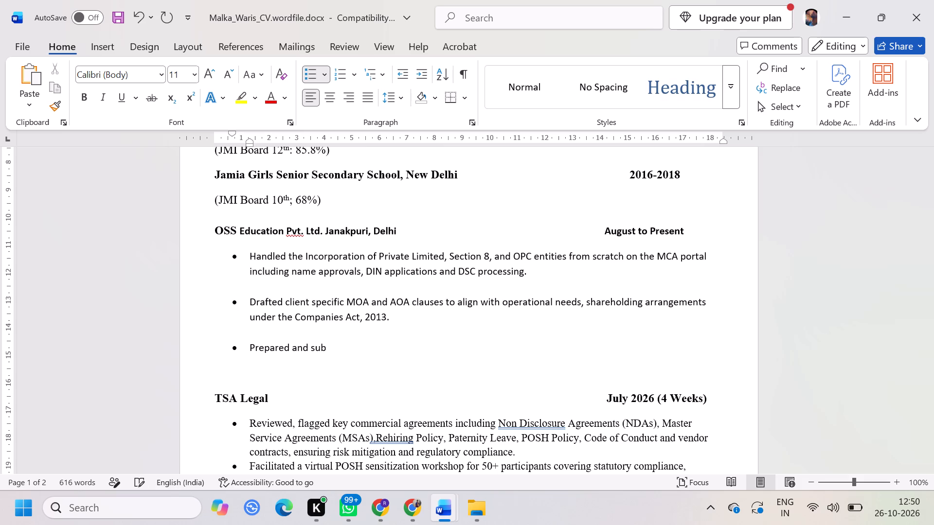
pyautogui.write('mitted')
pyautogui.press('space')
pyautogui.write('complete')
pyautogui.press('space')
pyautogui.write('SPIC')
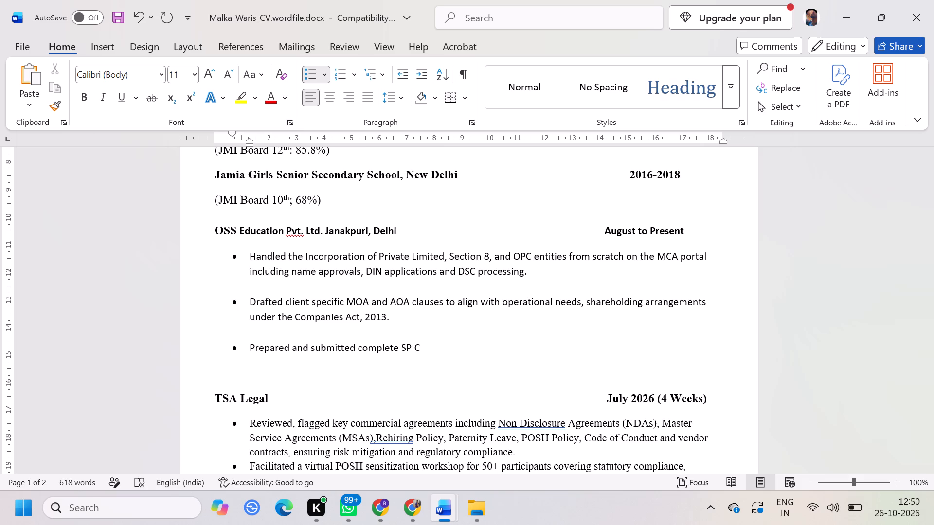
pyautogui.press('e')
pyautogui.hotkey('shift', '+')
# Add "Part B documentation" after "SPICe+" in the third OSS Education bullet.
pyautogui.press('space')
pyautogui.write('Part')
pyautogui.press('space')
pyautogui.write('B')
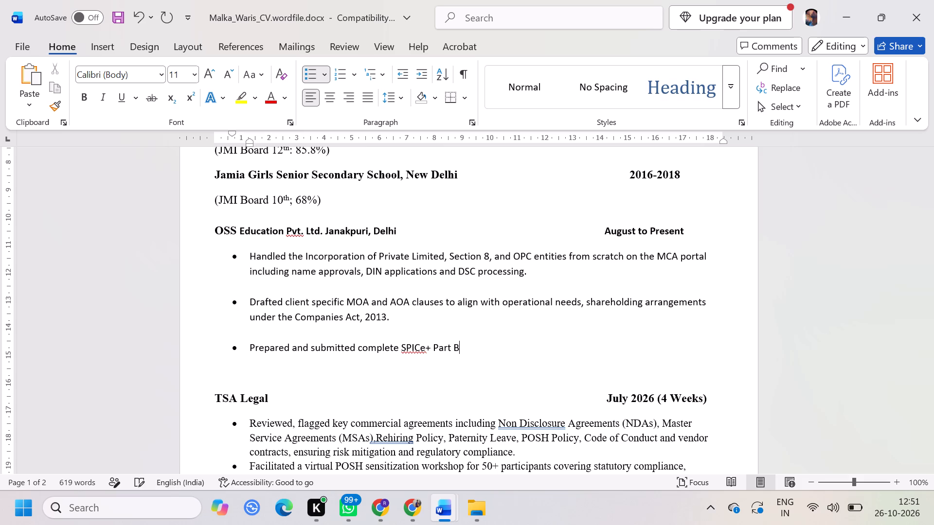
pyautogui.press('space')
pyautogui.write('document')
pyautogui.write('ati')
pyautogui.write('on')
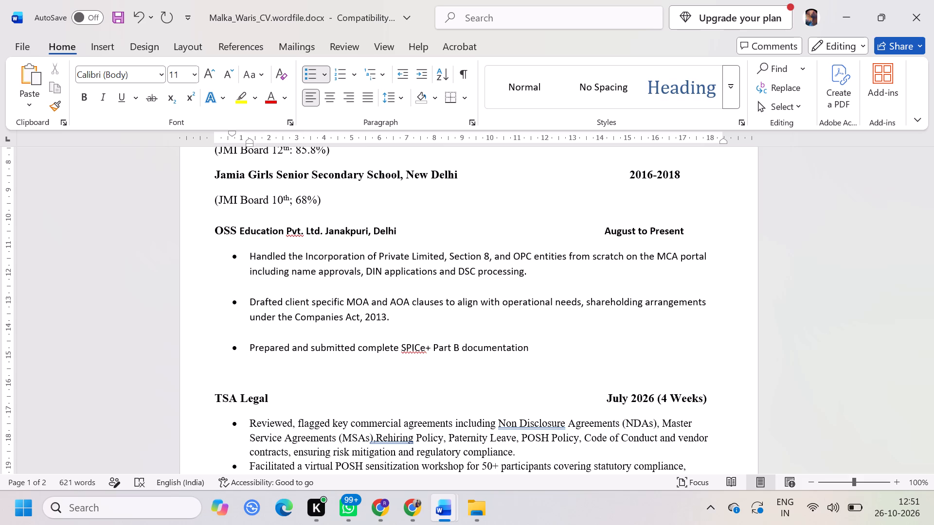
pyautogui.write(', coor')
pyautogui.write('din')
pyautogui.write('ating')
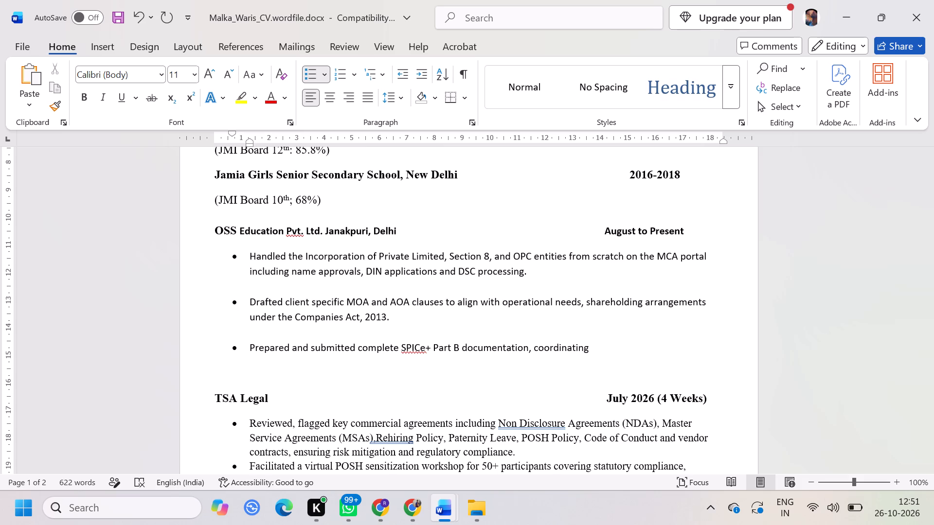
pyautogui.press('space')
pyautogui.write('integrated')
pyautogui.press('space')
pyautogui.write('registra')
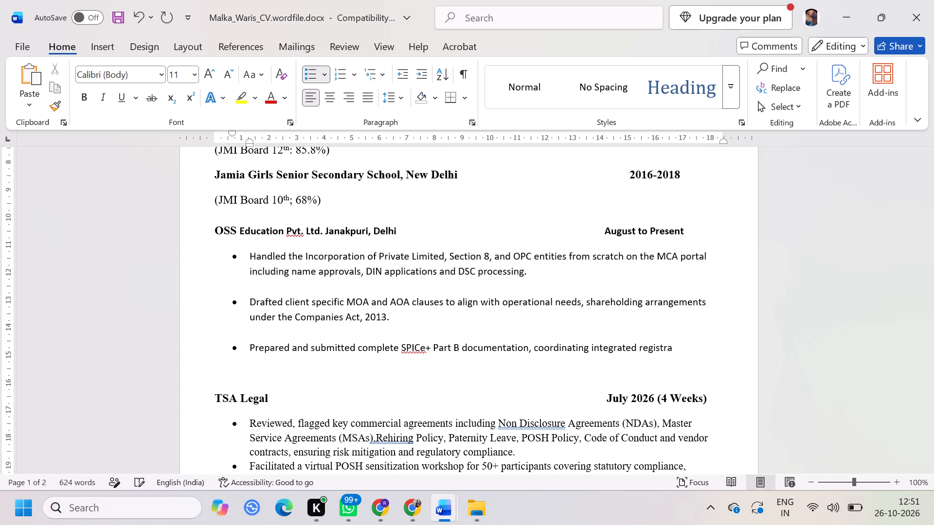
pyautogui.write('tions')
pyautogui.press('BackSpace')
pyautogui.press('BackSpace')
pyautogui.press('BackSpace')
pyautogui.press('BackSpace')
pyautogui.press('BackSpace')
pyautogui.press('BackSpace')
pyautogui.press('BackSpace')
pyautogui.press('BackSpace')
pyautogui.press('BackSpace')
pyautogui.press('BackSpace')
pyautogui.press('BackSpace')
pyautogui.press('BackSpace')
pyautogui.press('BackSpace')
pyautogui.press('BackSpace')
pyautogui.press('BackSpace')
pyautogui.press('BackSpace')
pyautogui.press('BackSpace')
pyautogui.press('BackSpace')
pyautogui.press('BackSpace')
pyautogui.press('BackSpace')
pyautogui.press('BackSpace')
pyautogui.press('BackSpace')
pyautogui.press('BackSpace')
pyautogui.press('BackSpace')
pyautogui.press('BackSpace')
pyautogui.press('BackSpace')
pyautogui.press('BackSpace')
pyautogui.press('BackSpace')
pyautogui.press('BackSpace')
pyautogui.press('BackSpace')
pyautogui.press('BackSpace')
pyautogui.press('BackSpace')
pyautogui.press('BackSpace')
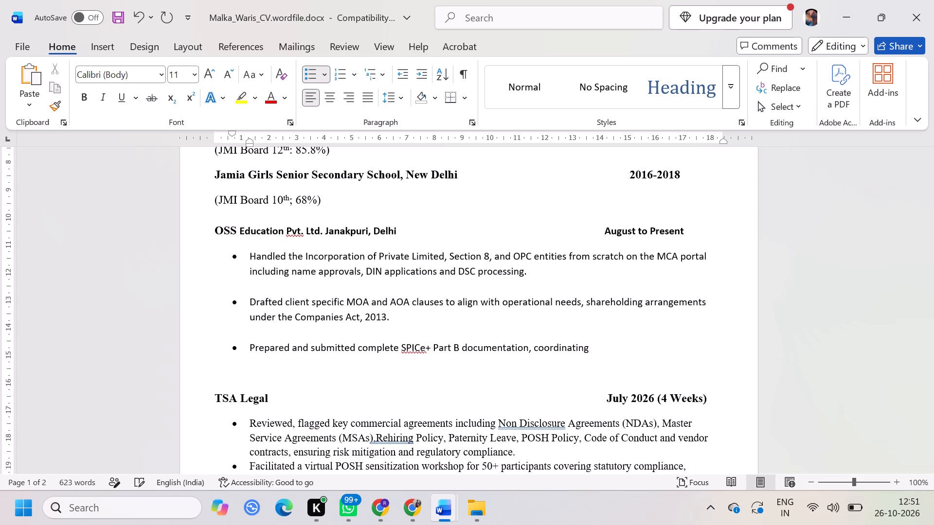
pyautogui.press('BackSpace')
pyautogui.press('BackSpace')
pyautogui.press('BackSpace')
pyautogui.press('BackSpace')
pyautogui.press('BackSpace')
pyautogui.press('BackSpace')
# End the third OSS Education bullet with a period and start a fourth bullet, leaving a blank line between them.
pyautogui.press('.')
pyautogui.hotkey('shift', 'Return')
pyautogui.press('Return')
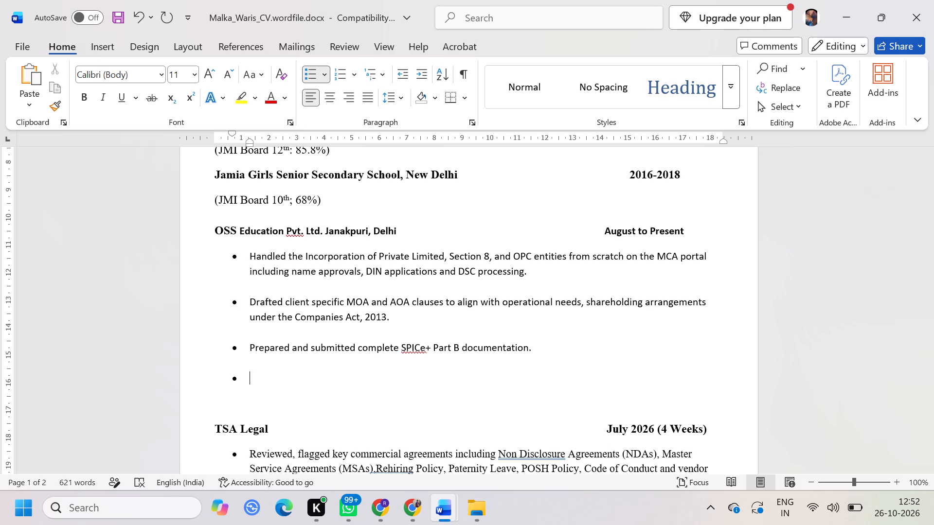
# Begin the fourth OSS Education bullet with "Coordinated directly with the ROC", keeping ROC in capitals.
pyautogui.write('Coo')
pyautogui.write('rdinated direc')
pyautogui.write('tly')
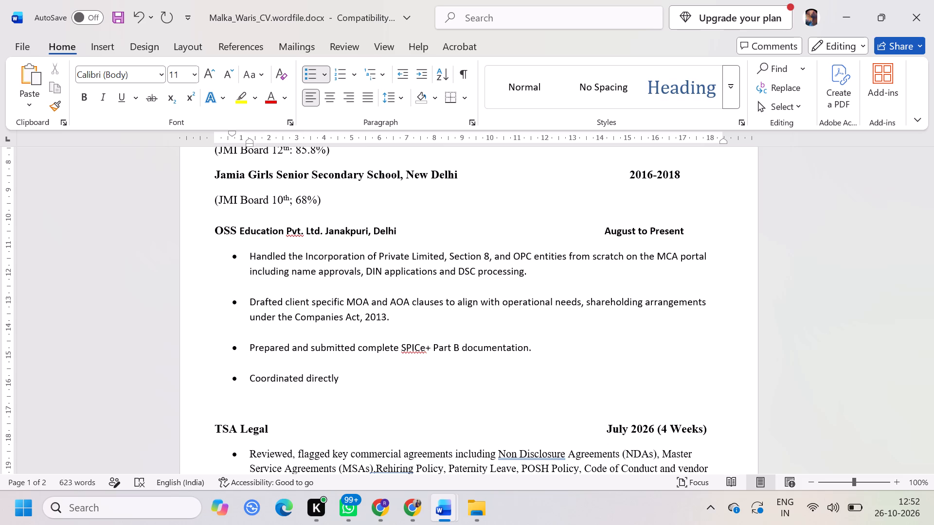
pyautogui.press('space')
pyautogui.write('with the')
pyautogui.press('space')
pyautogui.write('roc')
pyautogui.press('space')
pyautogui.press('BackSpace')
pyautogui.press('BackSpace')
pyautogui.press('BackSpace')
pyautogui.press('BackSpace')
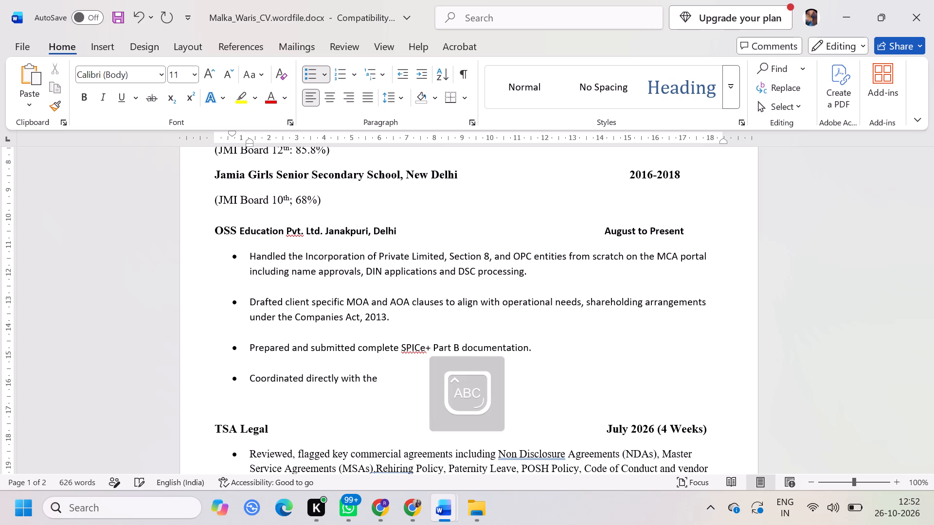
pyautogui.write('ROC')
pyautogui.press('space')
# Continue the fourth OSS Education bullet after "ROC" with "to track approvals, handled".
pyautogui.write('to tracl')
pyautogui.press('BackSpace')
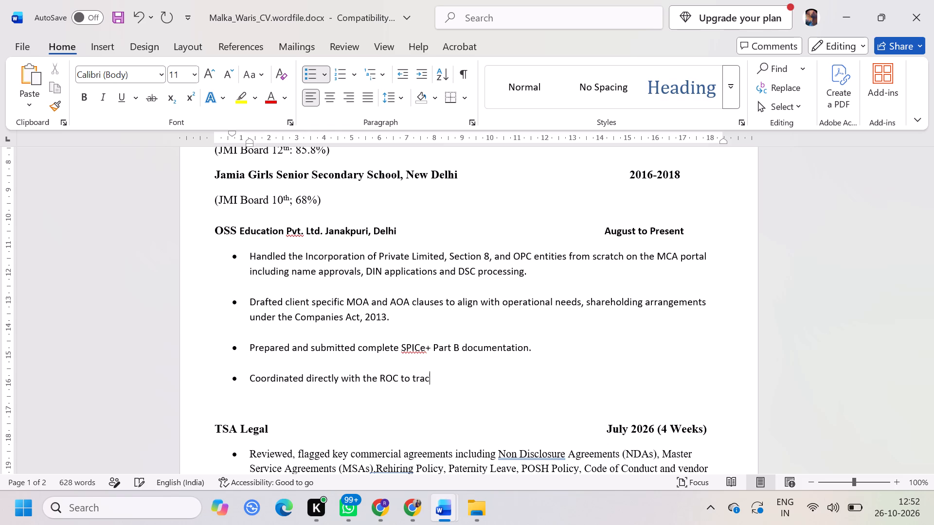
pyautogui.write('k approvals')
pyautogui.write(', handd')
pyautogui.press('BackSpace')
pyautogui.write('led')
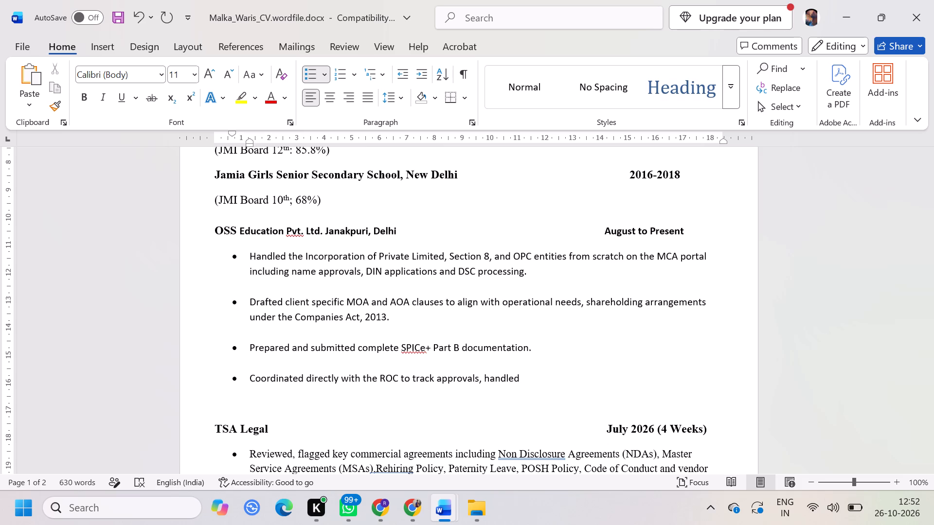
pyautogui.press('space')
# Continue the fourth OSS Education bullet after "handled" with "portal technical errors and draft responses".
pyautogui.write('portal technical errors a')
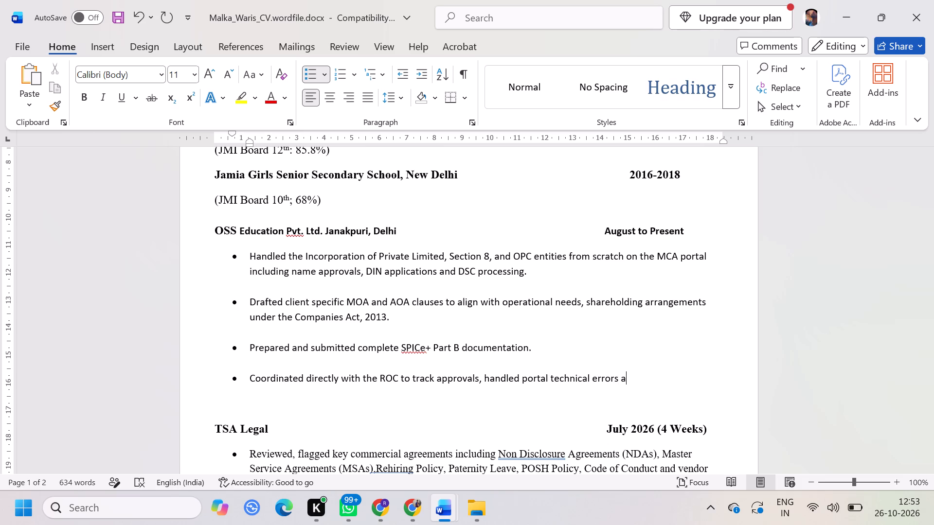
pyautogui.write('nd draft')
pyautogui.press('space')
pyautogui.write('respos')
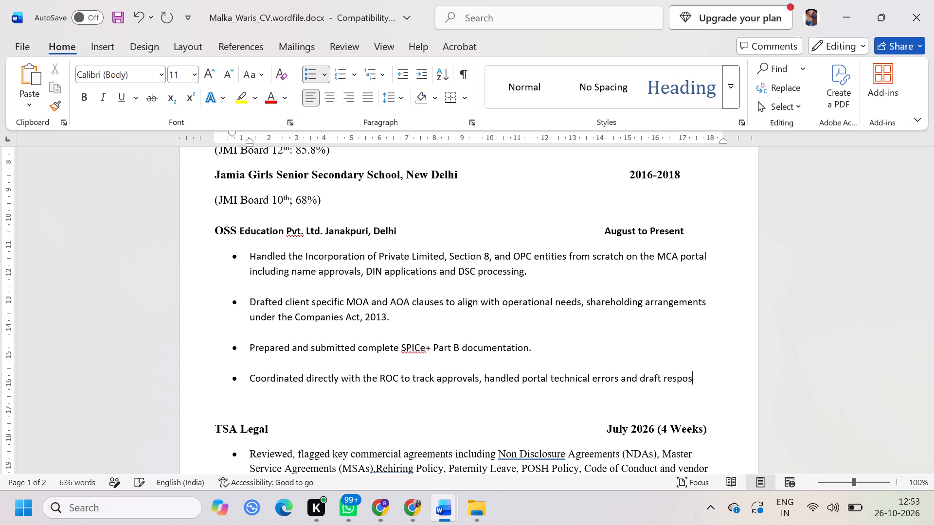
pyautogui.press('BackSpace')
pyautogui.write('mses')
pyautogui.press('space')
pyautogui.press('BackSpace')
pyautogui.press('BackSpace')
pyautogui.press('BackSpace')
pyautogui.press('BackSpace')
pyautogui.press('BackSpace')
pyautogui.write('nses')
pyautogui.press('space')
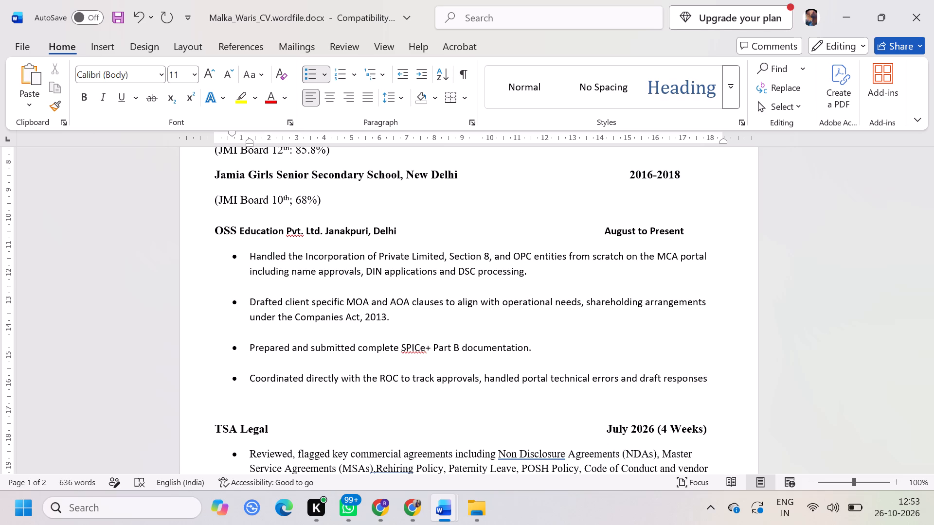
# Continue the fourth OSS Education bullet after "responses" with "to scrutiny, queries".
pyautogui.write('to scrutiny')
pyautogui.press('space')
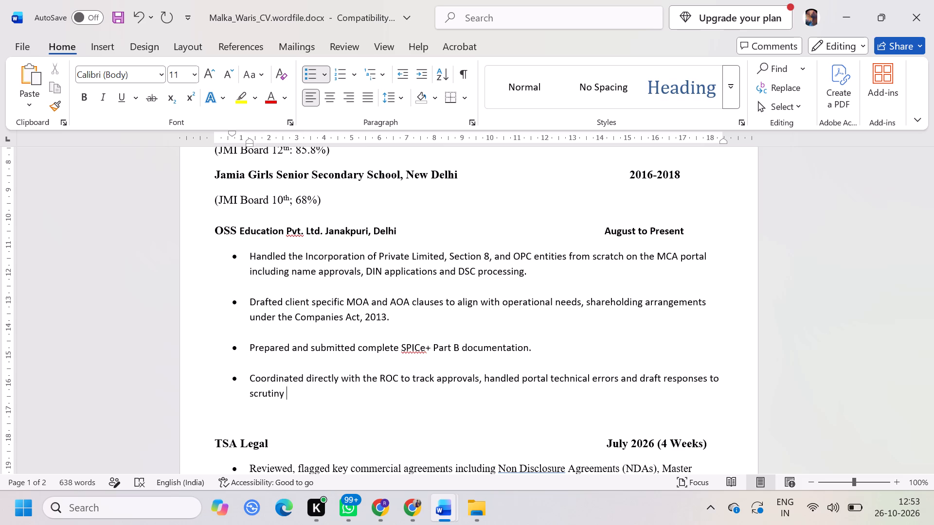
pyautogui.press('q')
pyautogui.press('BackSpace')
pyautogui.press('BackSpace')
pyautogui.write(', ques')
pyautogui.press('BackSpace')
pyautogui.write('ries')
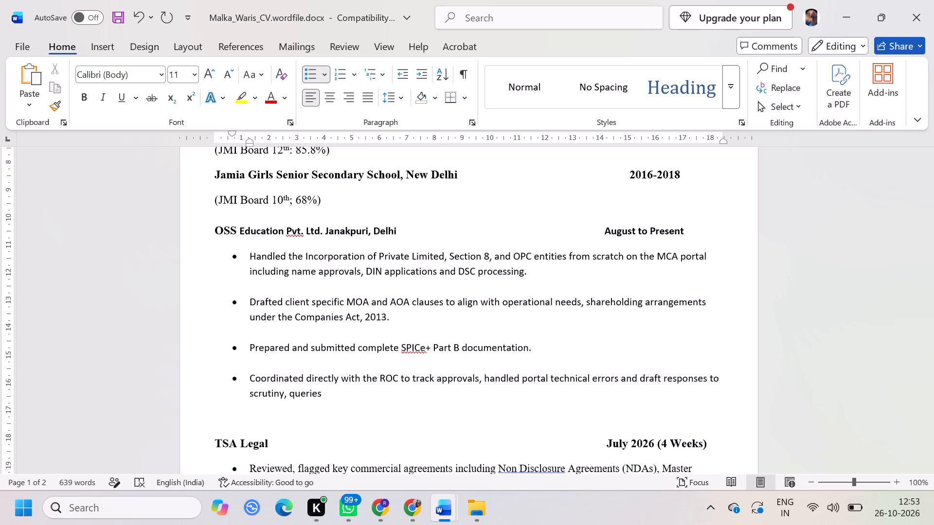
# Finish the fourth OSS Education bullet by adding "/resubmission notices." directly after "queries".
pyautogui.hotkey('shift', '?')
pyautogui.press('BackSpace')
pyautogui.write('/')
pyautogui.press('space')
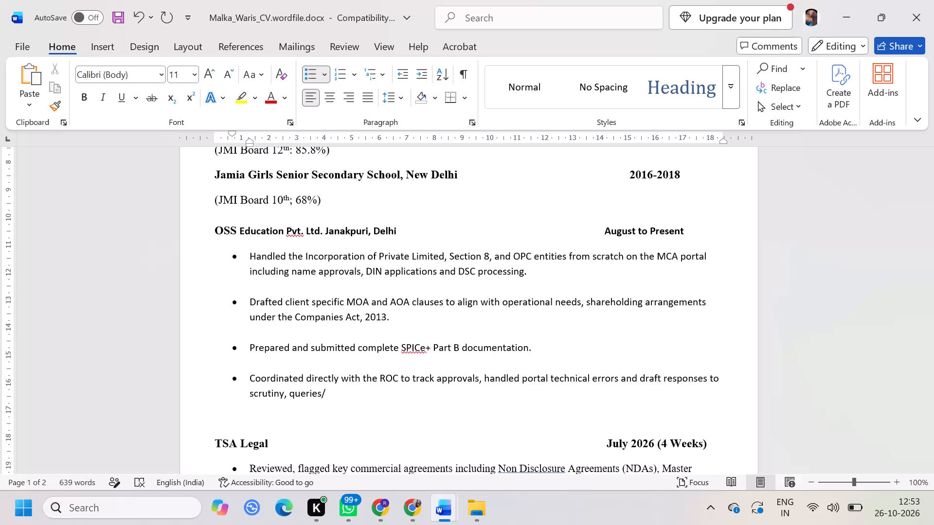
pyautogui.press('BackSpace')
pyautogui.write('resubmissions')
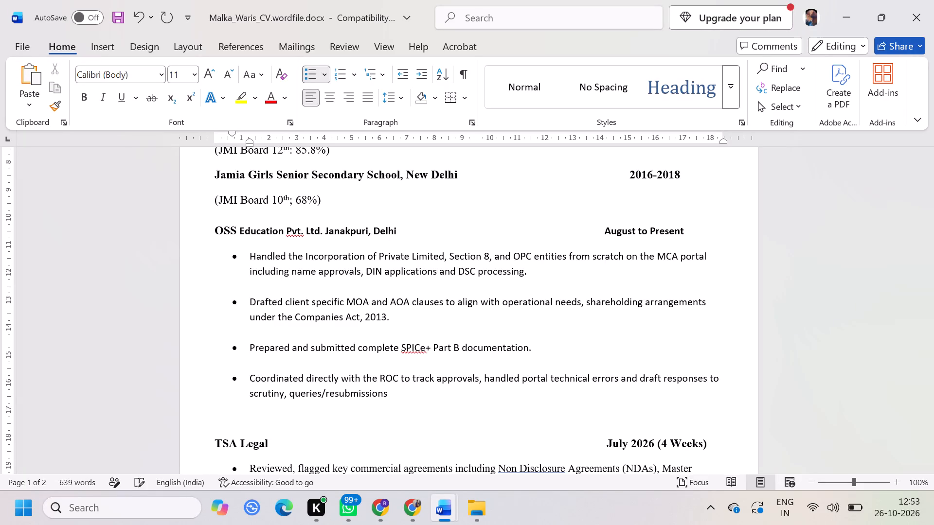
pyautogui.press('BackSpace')
pyautogui.press('space')
pyautogui.write('notices.')
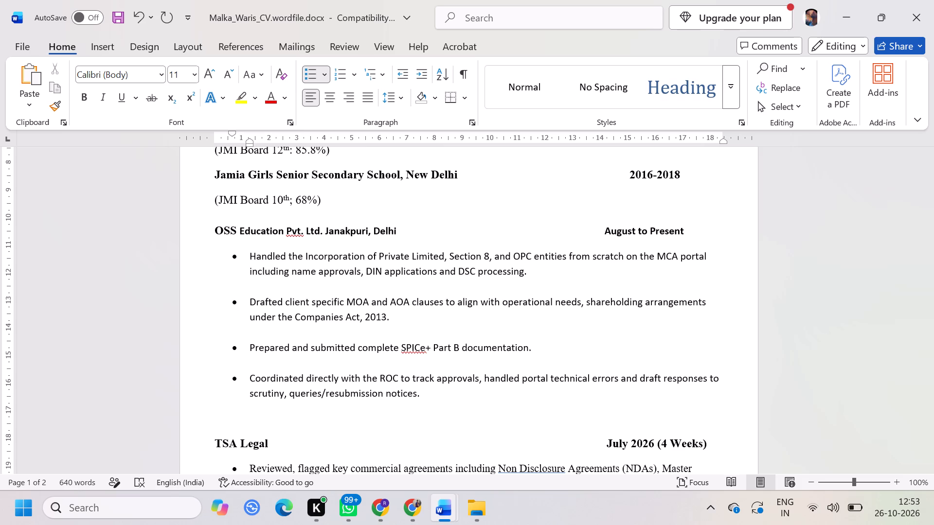
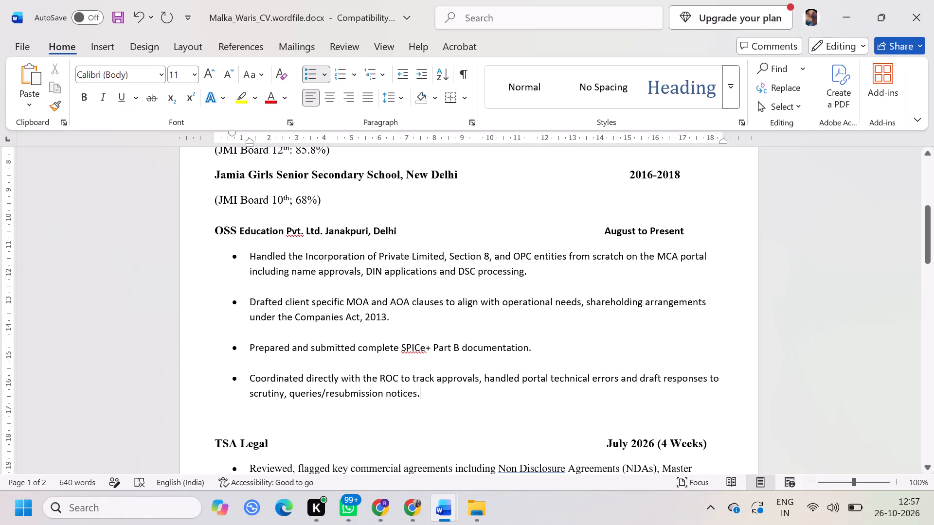
# Insert a new bullet after the SPICe+ Part B bullet reading "Supported the team in day to day legal compliance work.".
pyautogui.click(540, 349)
pyautogui.hotkey('shift', 'Return')
pyautogui.press('Return')
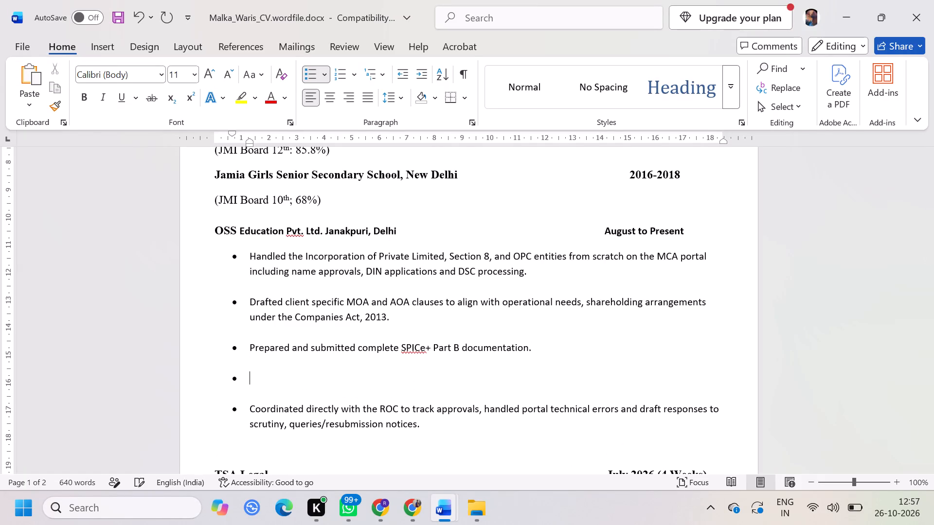
pyautogui.write('Su')
pyautogui.write('ppo')
pyautogui.write('rted')
pyautogui.press('space')
pyautogui.write('the team')
pyautogui.press('space')
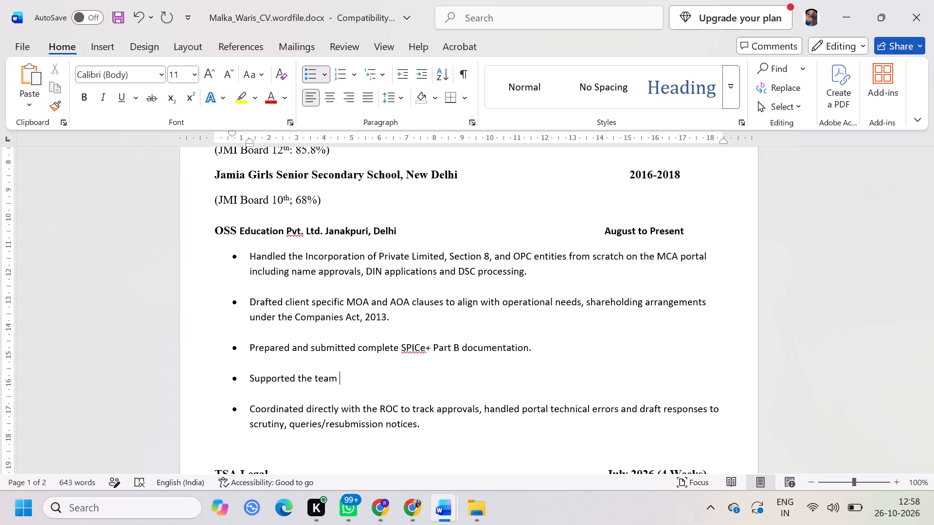
pyautogui.write('in day to day')
pyautogui.press('space')
pyautogui.write('legal compliance work.')
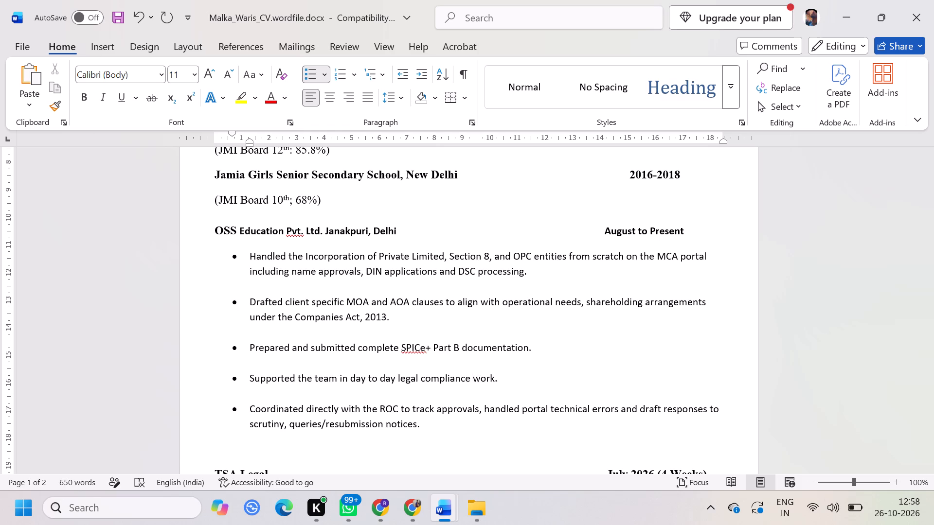
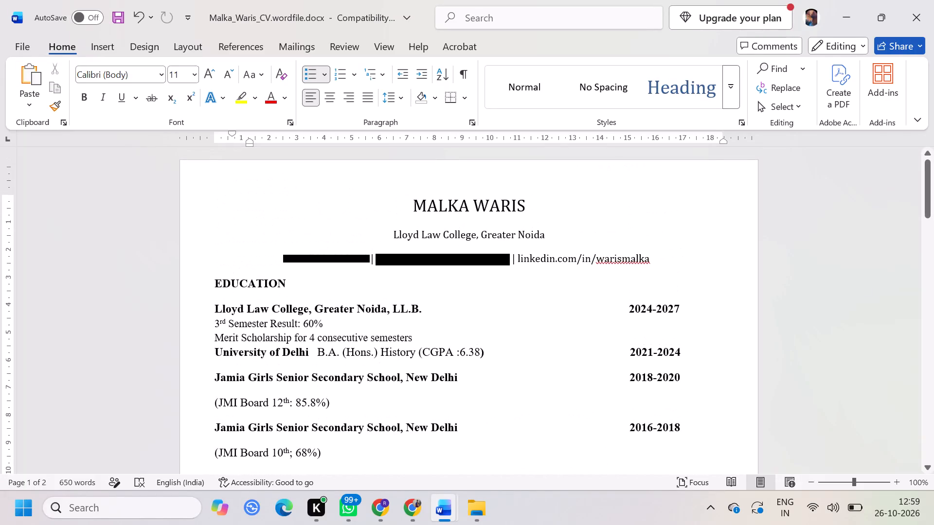
# Proofread the whole CV from the Education section through the internship entries down to Additional Courses.
pyautogui.scroll(-1, 540, 349)
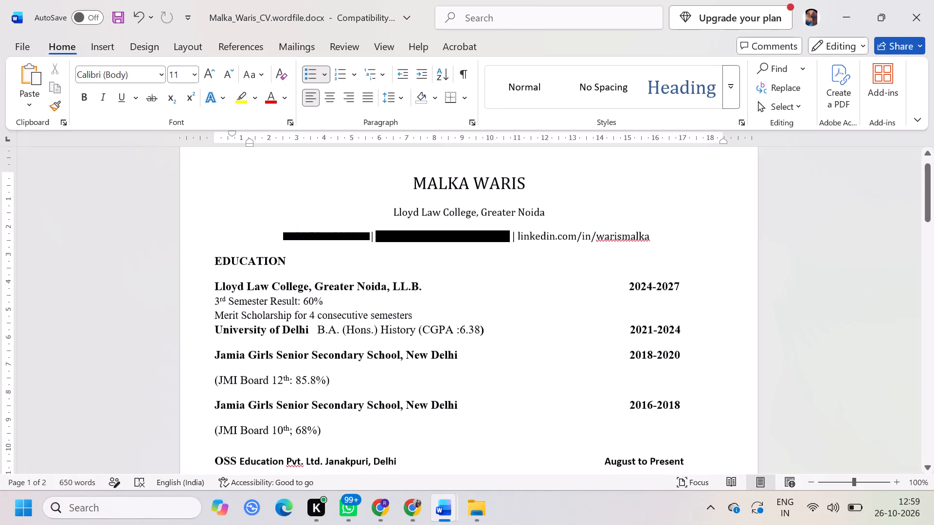
pyautogui.scroll(-3, 540, 349)
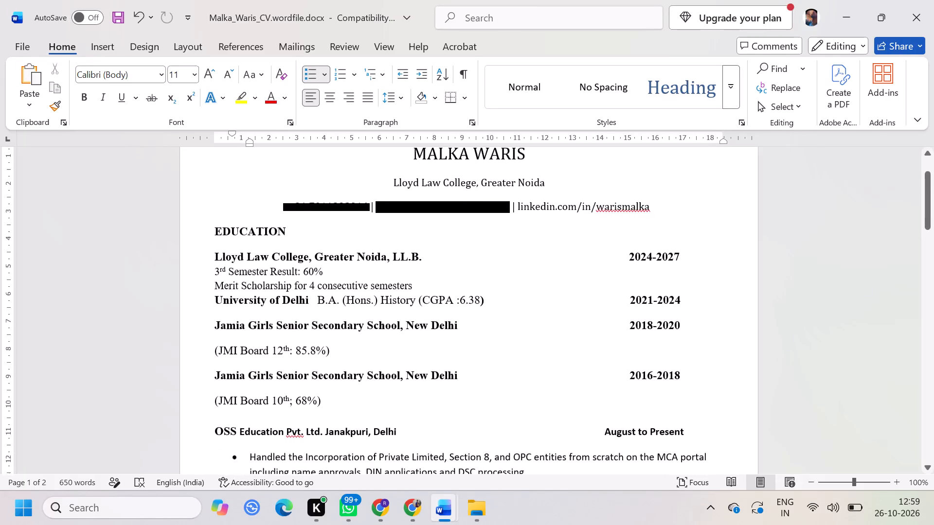
pyautogui.scroll(-1, 540, 349)
pyautogui.scroll(-1, 601, 350)
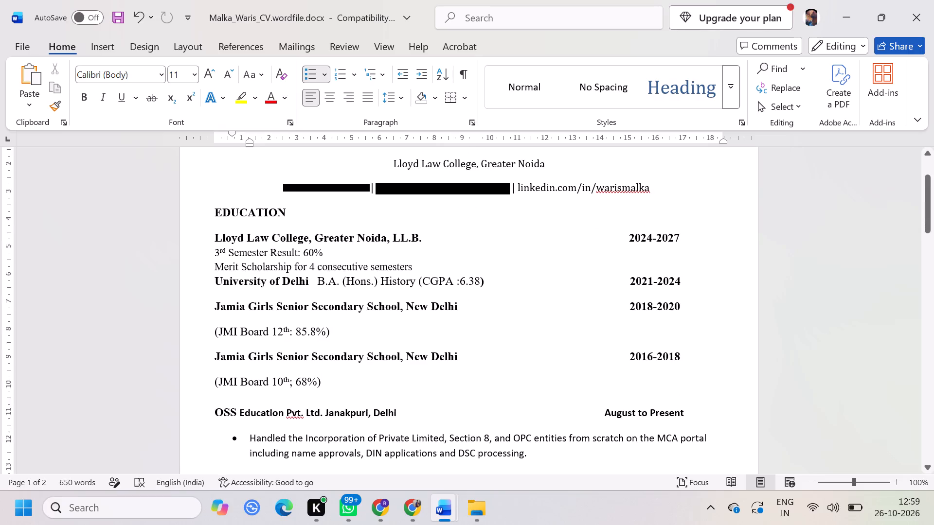
pyautogui.scroll(-1, 601, 350)
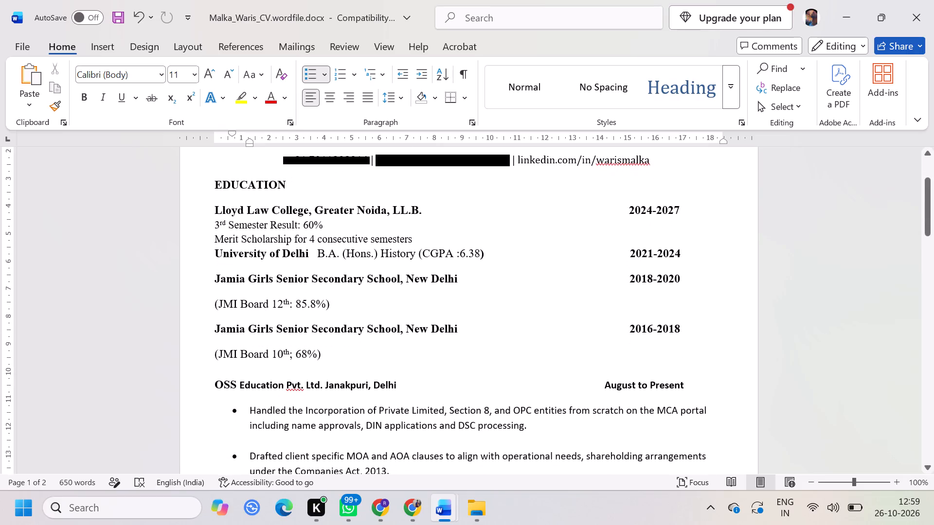
pyautogui.scroll(-2, 601, 350)
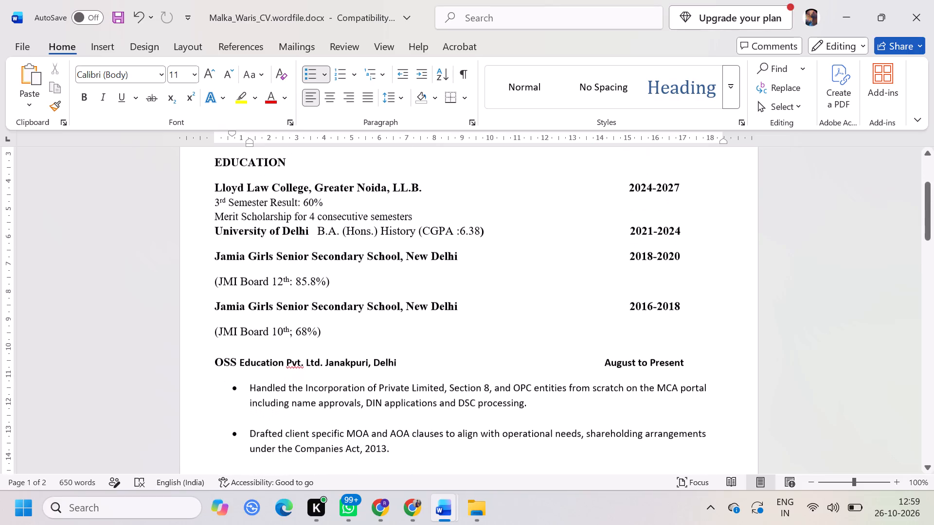
pyautogui.scroll(-2, 601, 350)
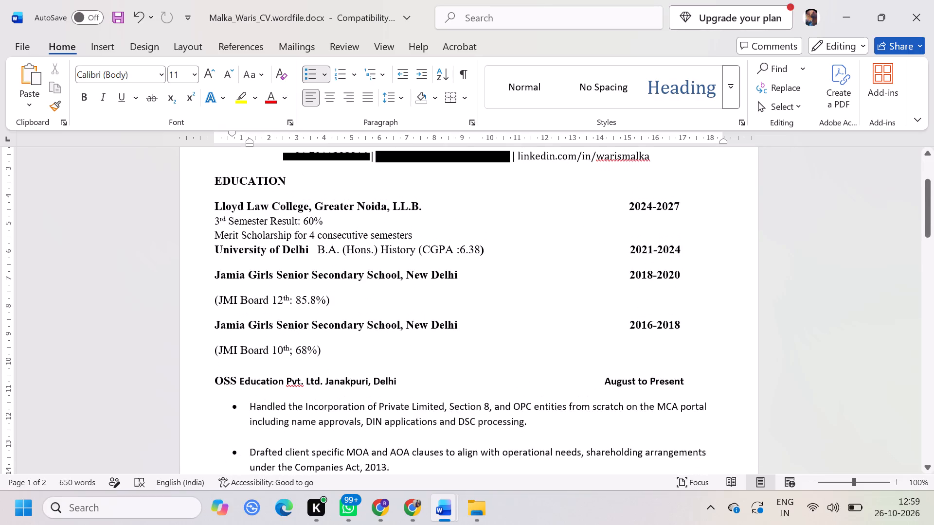
pyautogui.scroll(-2, 601, 350)
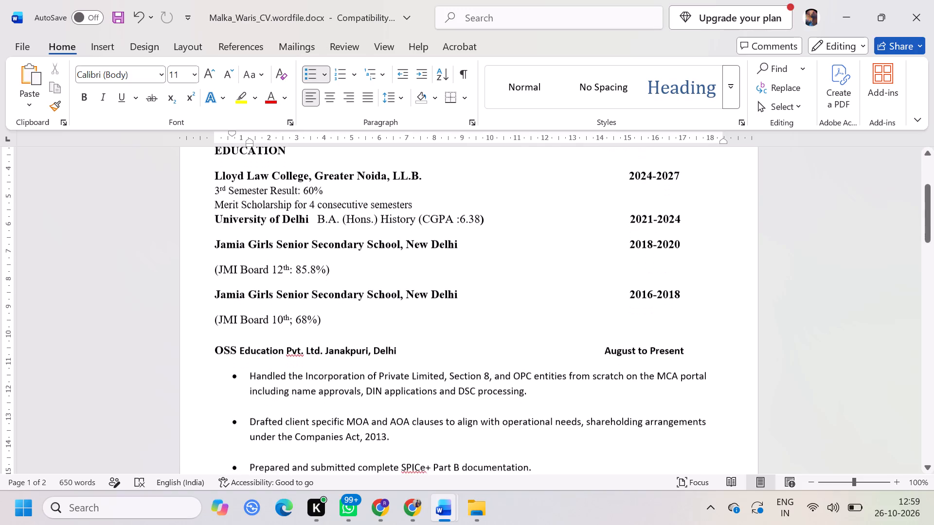
pyautogui.scroll(-3, 601, 350)
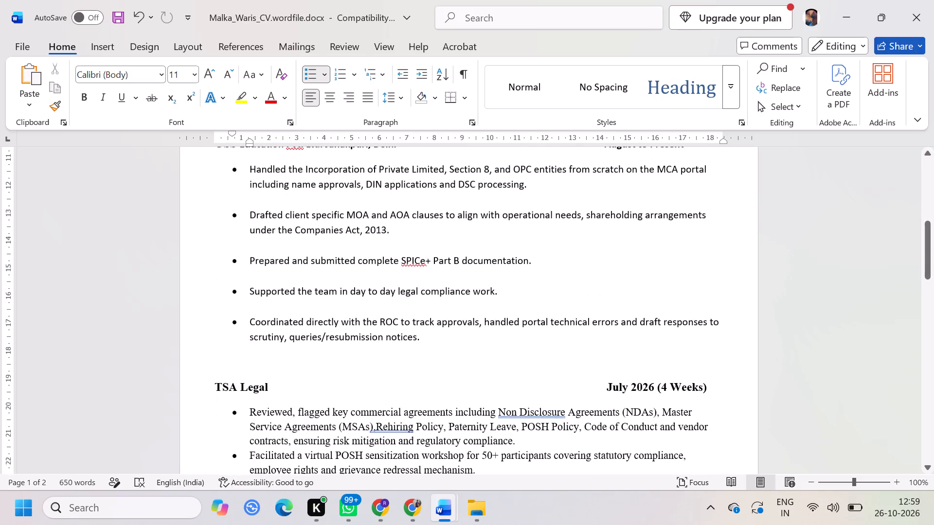
pyautogui.scroll(-2, 601, 350)
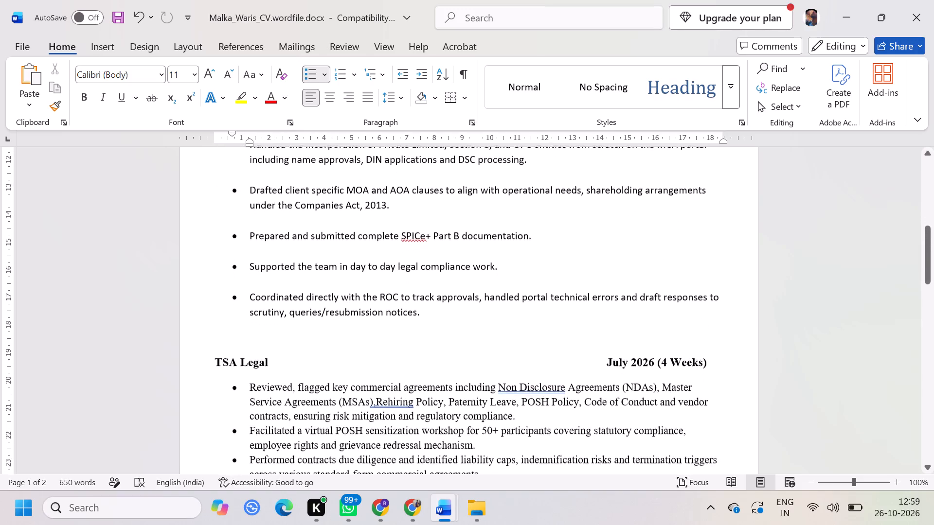
pyautogui.scroll(-1, 601, 350)
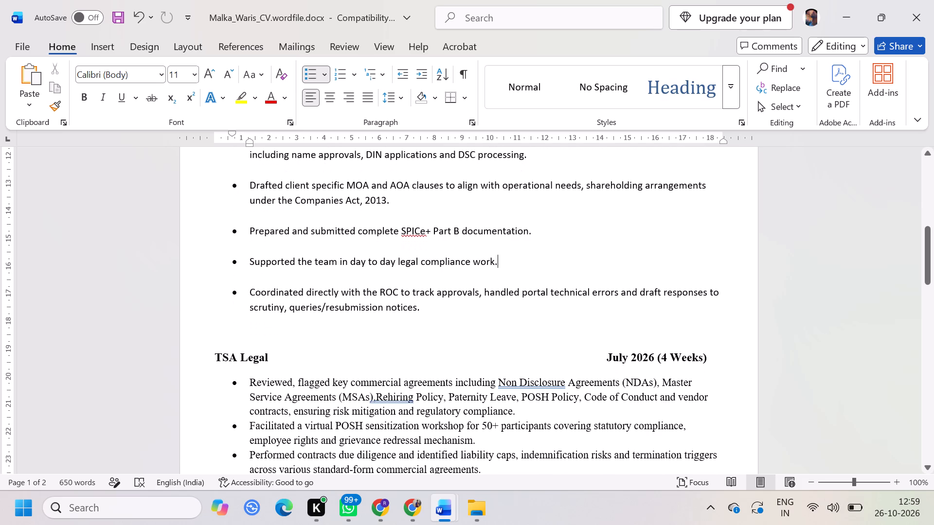
pyautogui.scroll(-2, 601, 350)
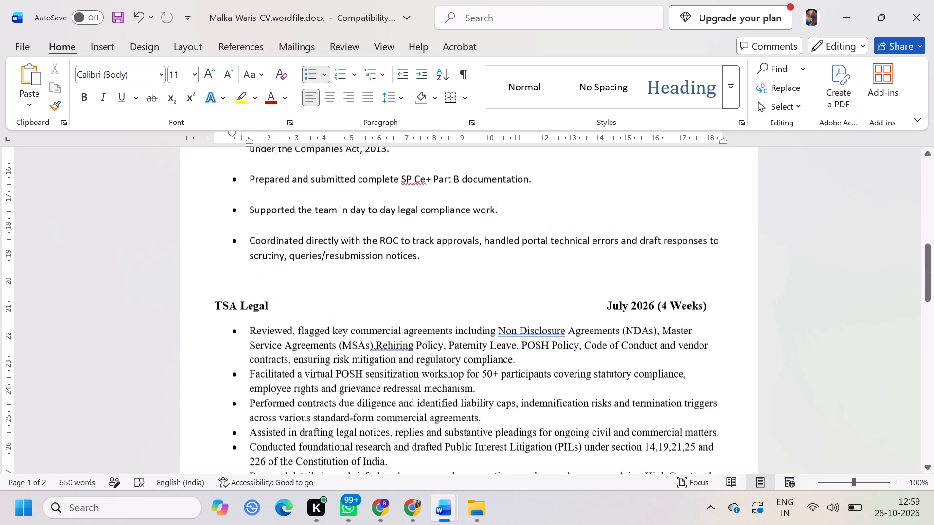
pyautogui.scroll(-1, 601, 350)
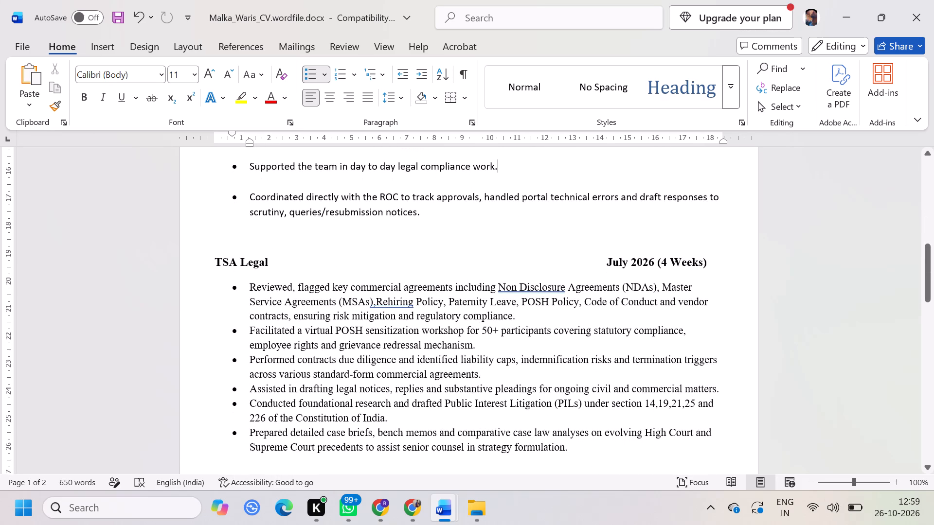
pyautogui.scroll(-2, 601, 350)
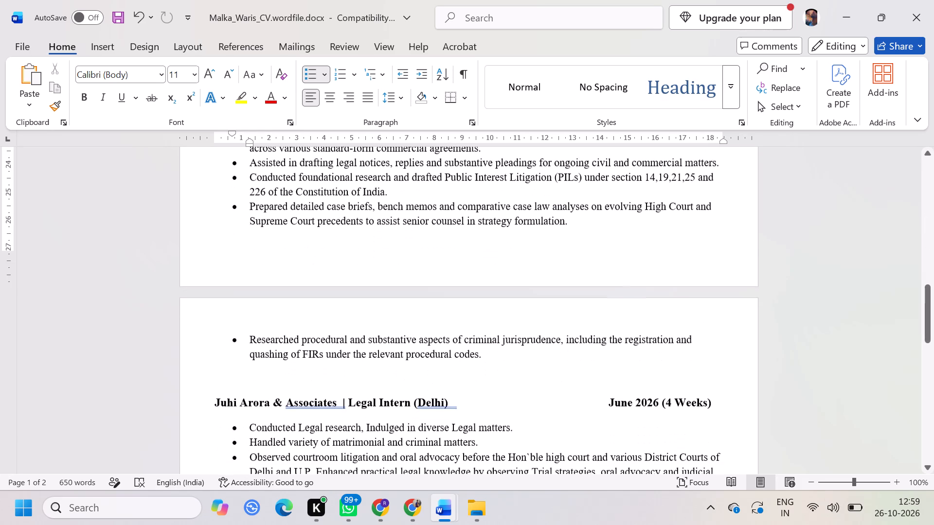
pyautogui.scroll(-1, 601, 350)
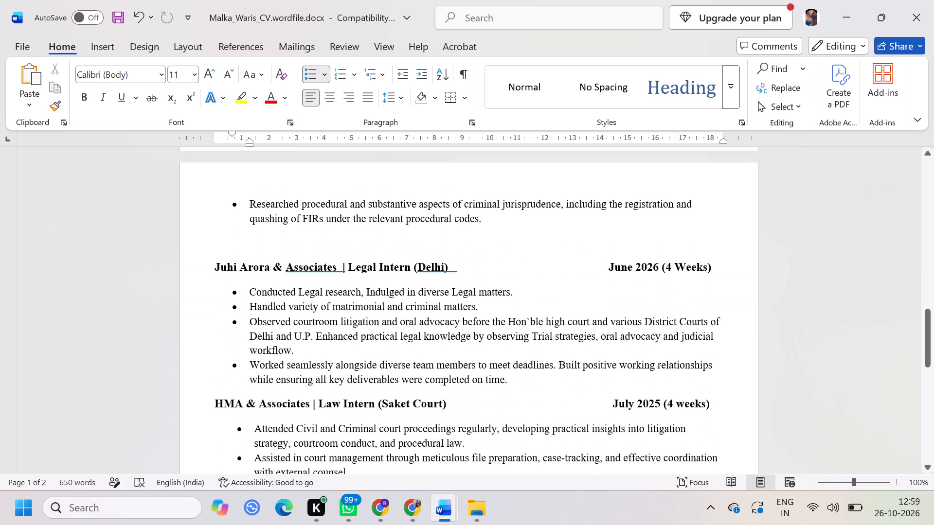
pyautogui.scroll(-1, 601, 350)
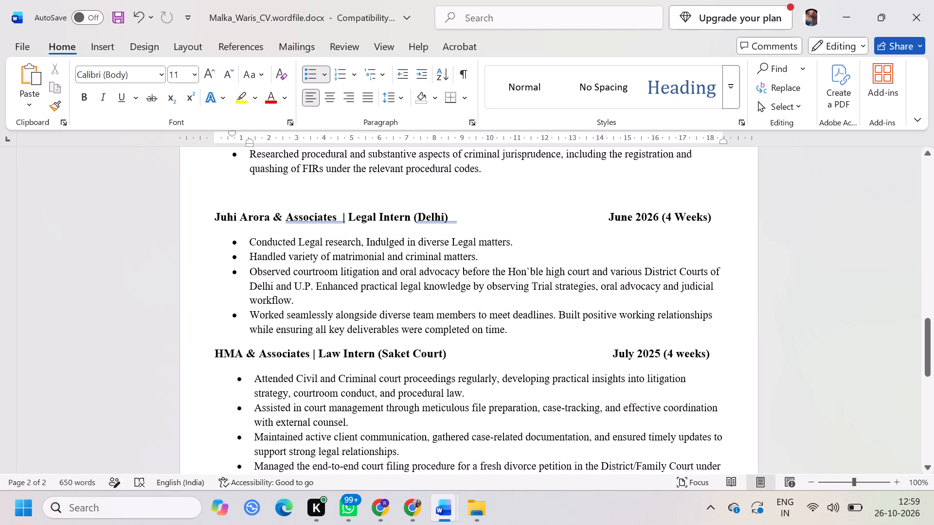
pyautogui.scroll(-1, 709, 366)
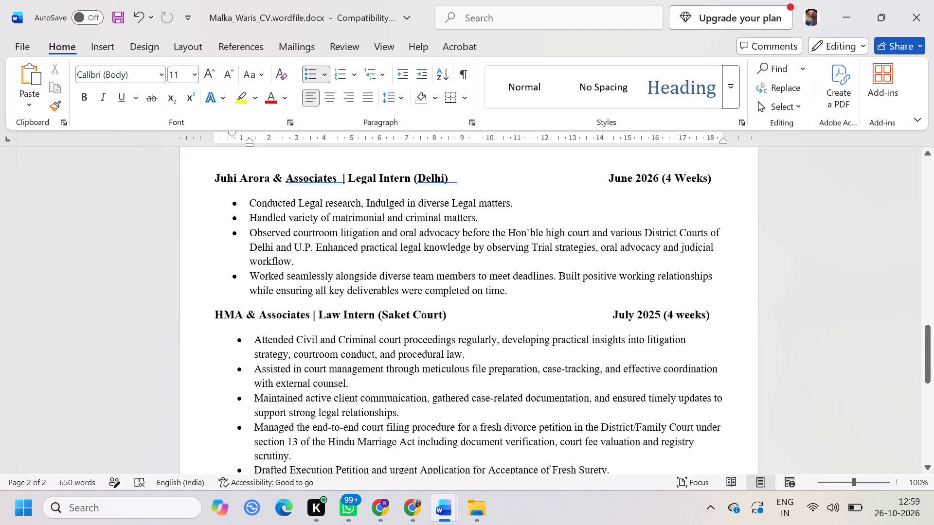
pyautogui.scroll(-1, 691, 333)
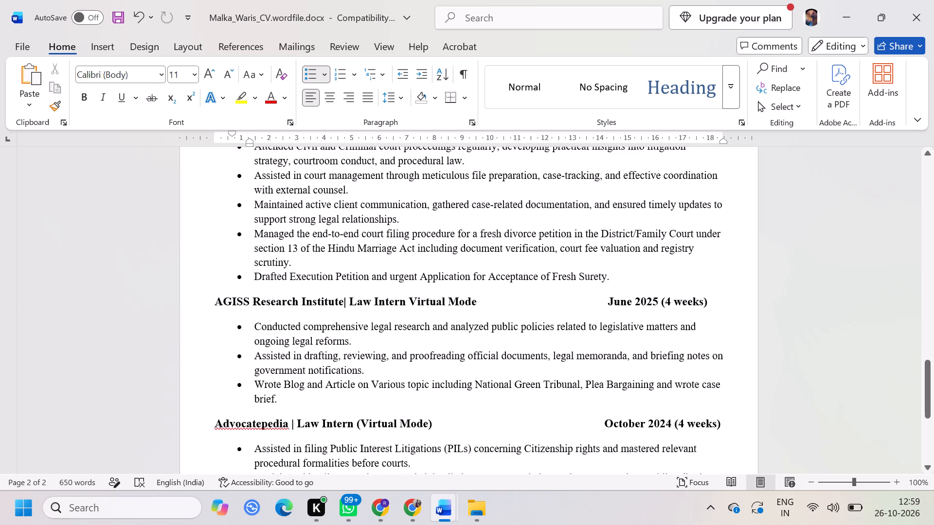
pyautogui.scroll(-1, 691, 333)
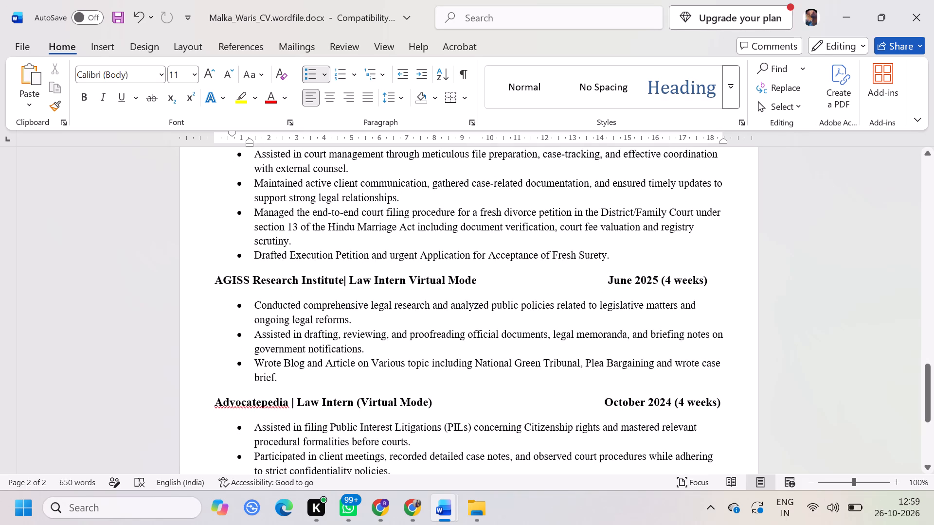
pyautogui.scroll(-1, 689, 307)
pyautogui.scroll(-1, 719, 391)
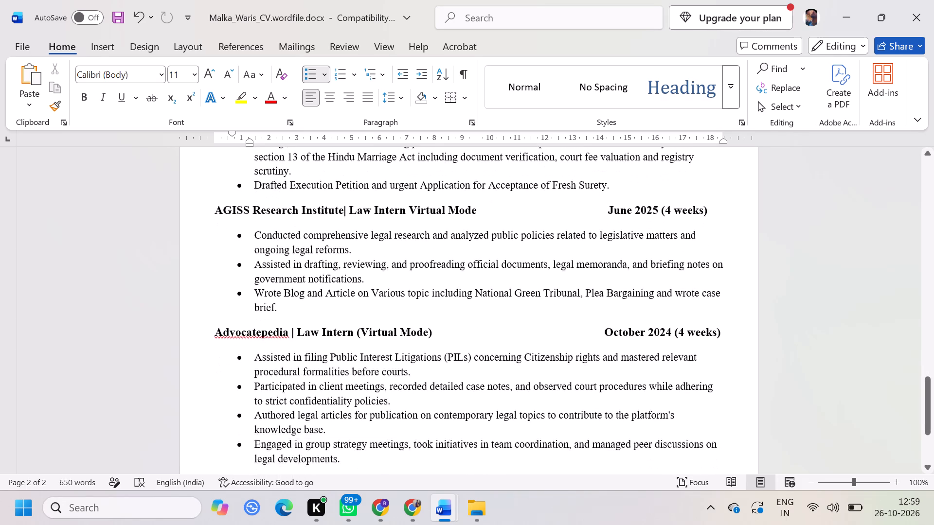
pyautogui.scroll(-1, 719, 391)
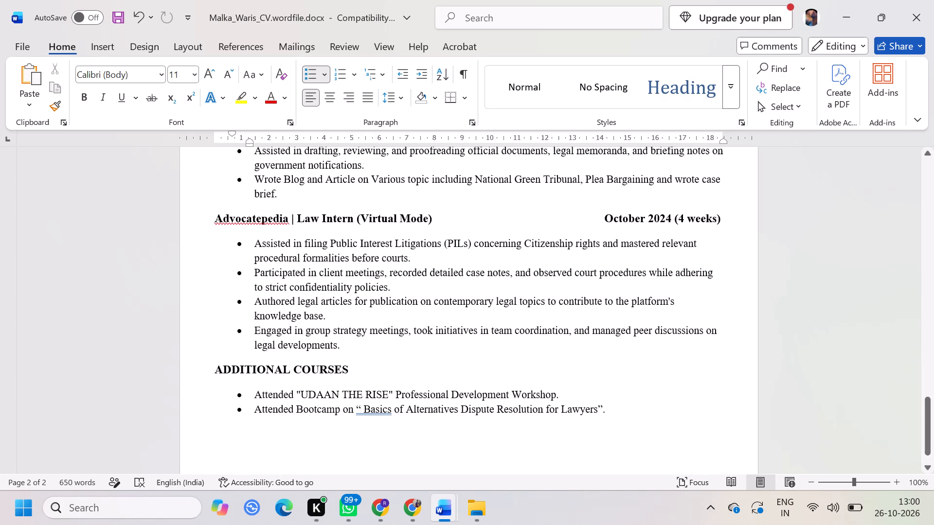
pyautogui.scroll(-2, 719, 391)
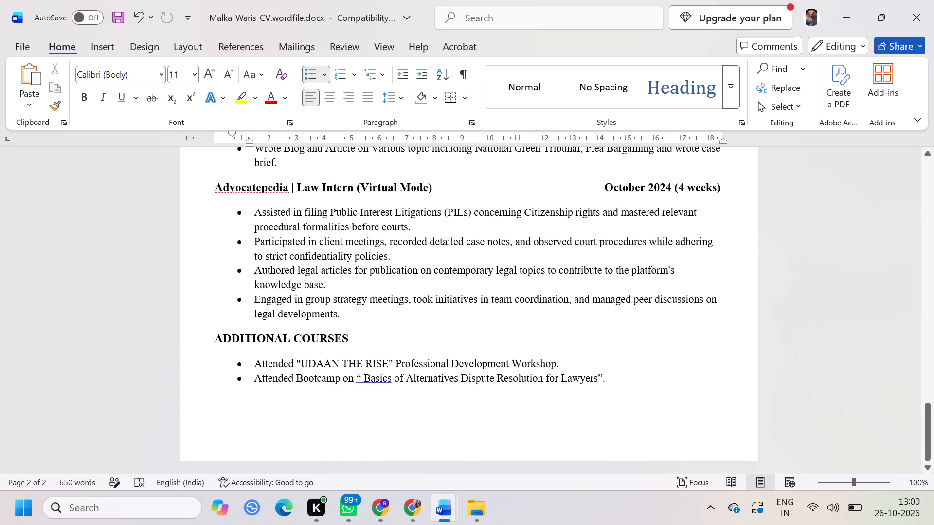
pyautogui.scroll(-3, 719, 391)
pyautogui.scroll(16, 719, 397)
pyautogui.scroll(-16, 719, 397)
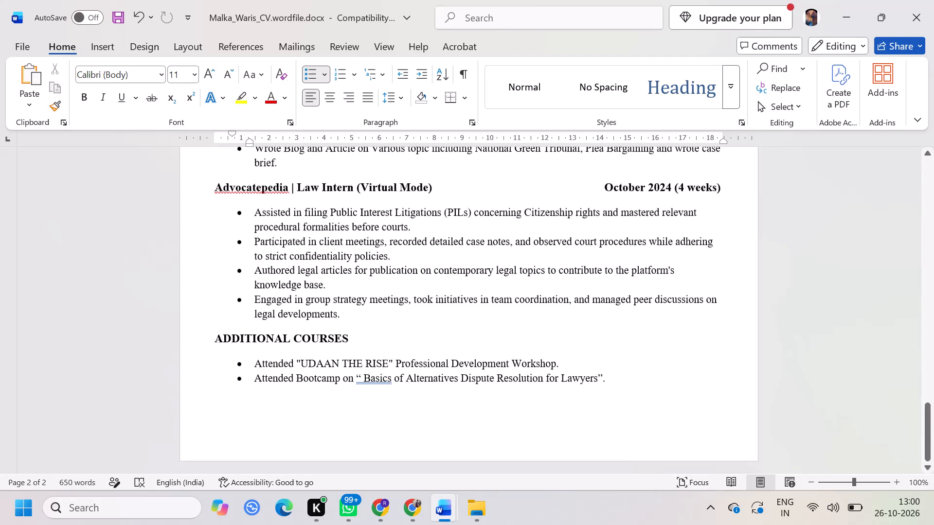
# Skim both pages of the CV again to check the overall layout and the internship entries.
pyautogui.scroll(13, 719, 397)
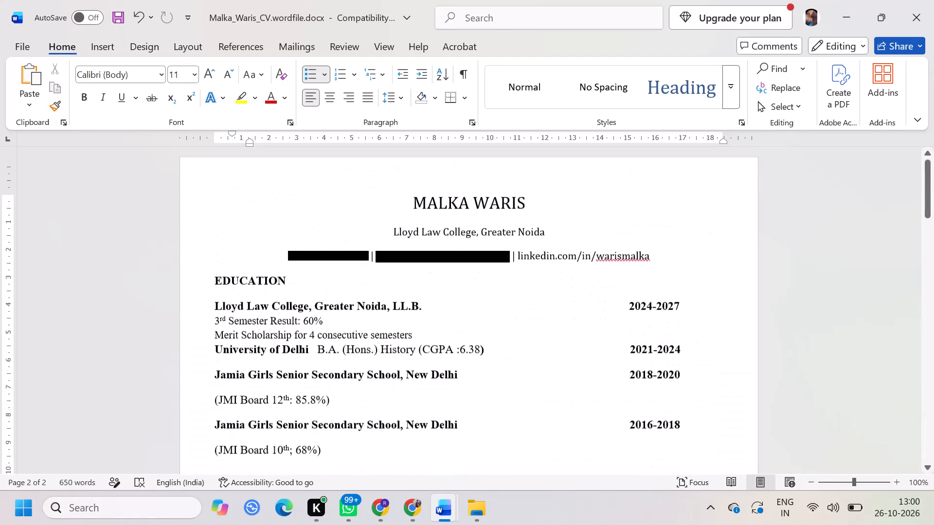
pyautogui.scroll(-11, 719, 397)
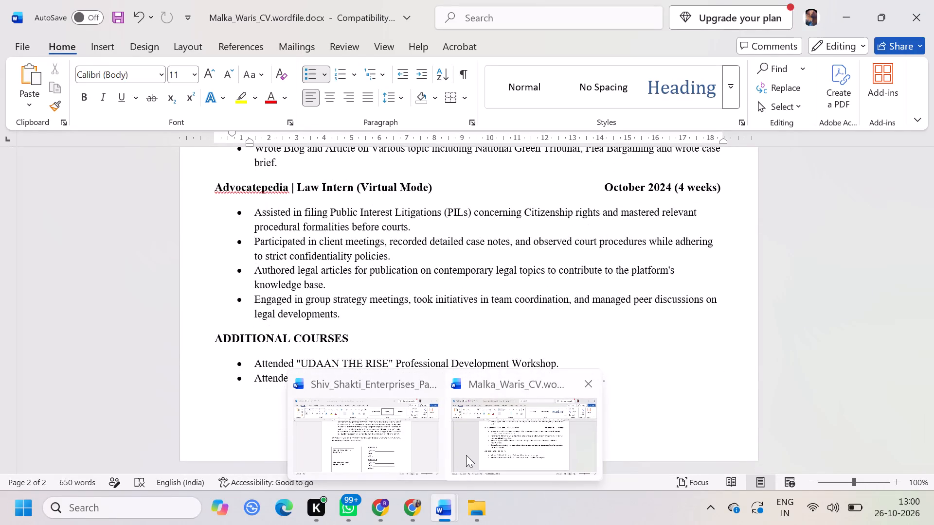
pyautogui.click(454, 453)
pyautogui.scroll(9, 453, 356)
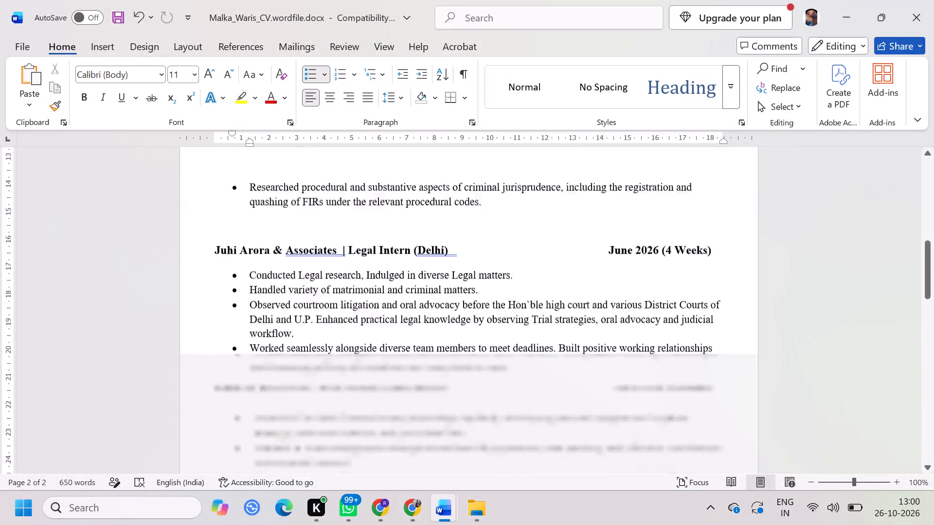
pyautogui.scroll(-1, 453, 356)
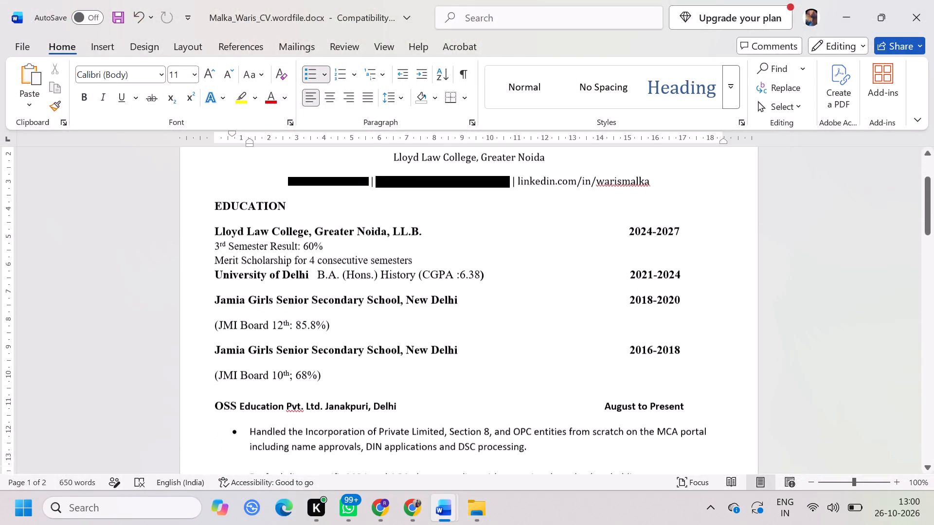
pyautogui.scroll(-2, 453, 356)
pyautogui.scroll(2, 453, 356)
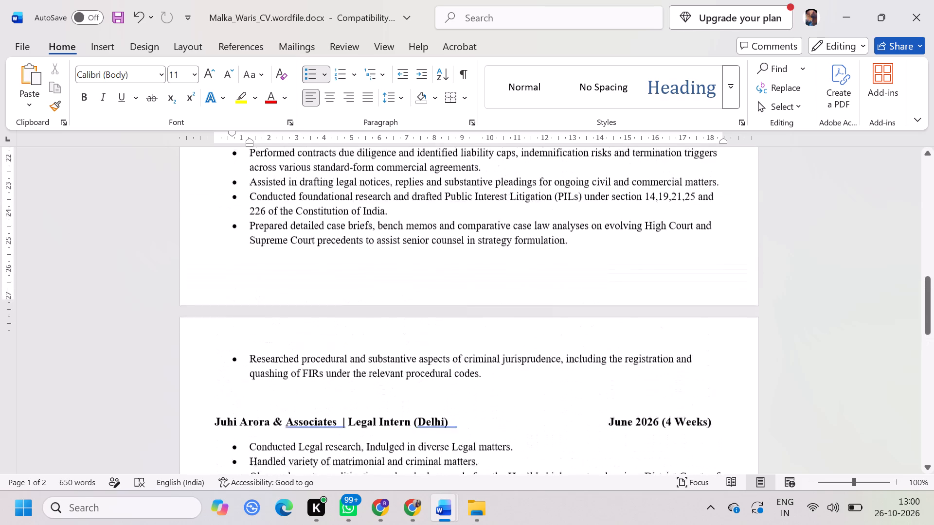
# Insert "LLP," after "Private Limited," in the first bullet of the OSS Education Pvt. Ltd. entry.
pyautogui.scroll(4, 453, 356)
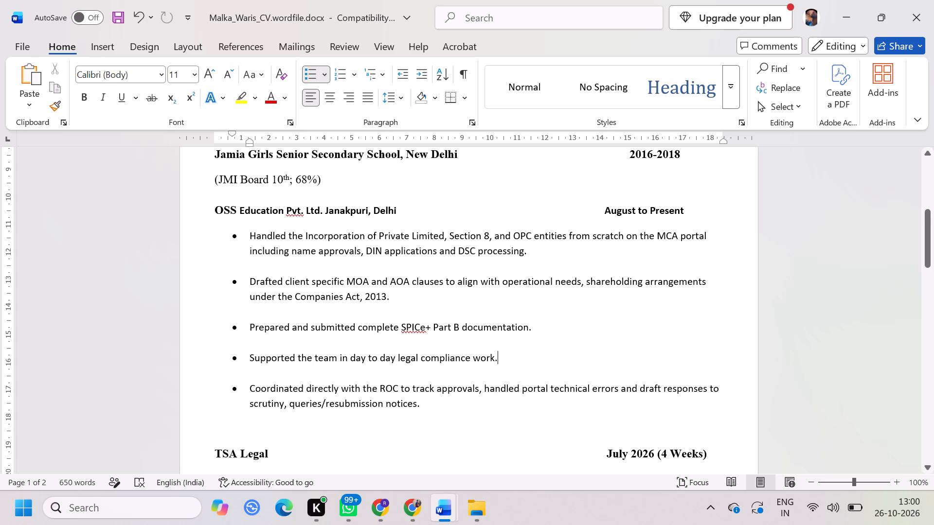
pyautogui.scroll(1, 393, 413)
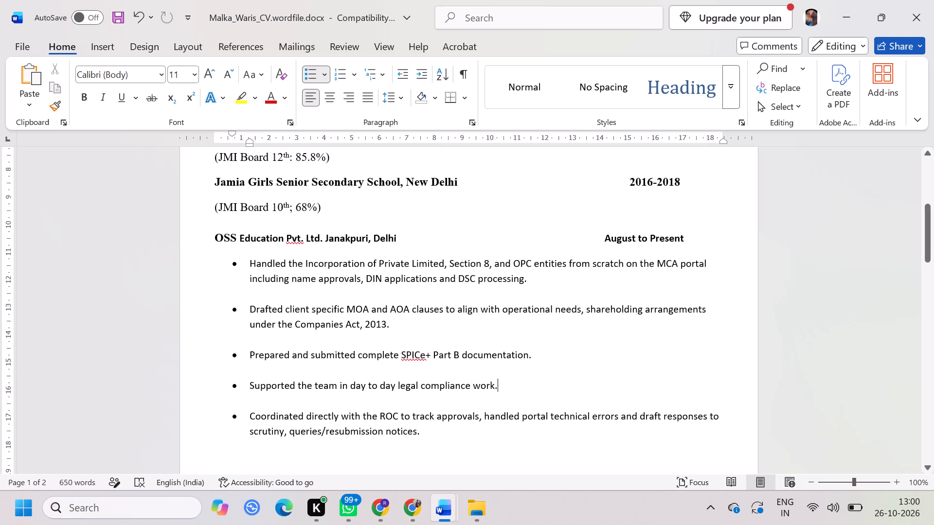
pyautogui.scroll(1, 416, 366)
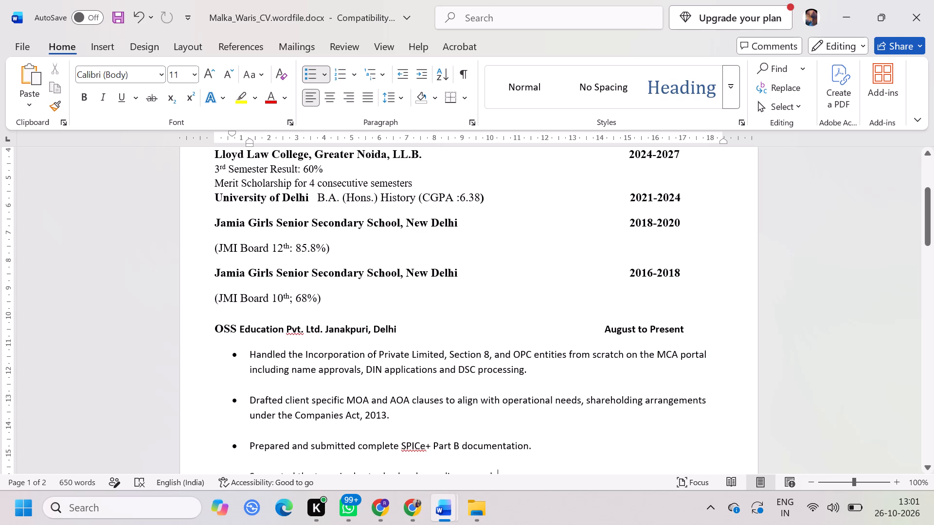
pyautogui.click(447, 354)
pyautogui.press('space')
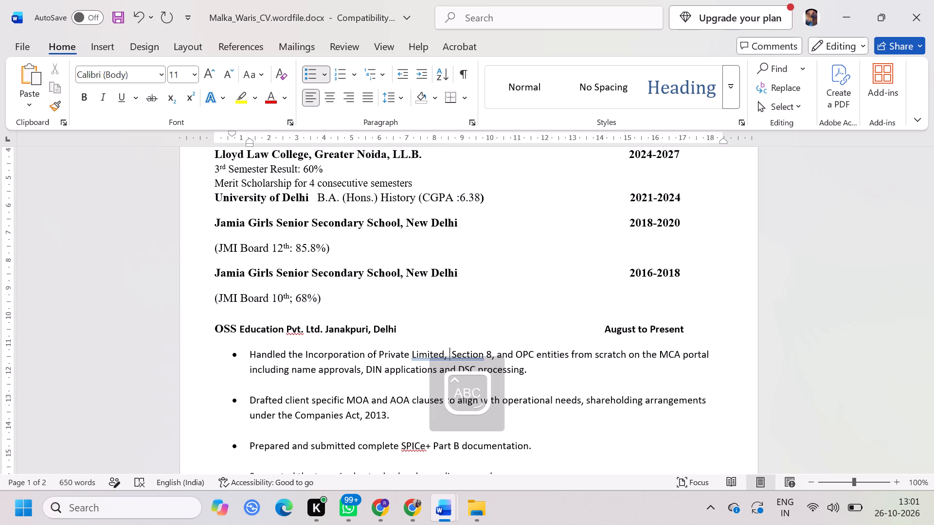
pyautogui.write('LLP')
pyautogui.write(',')
pyautogui.press('space')
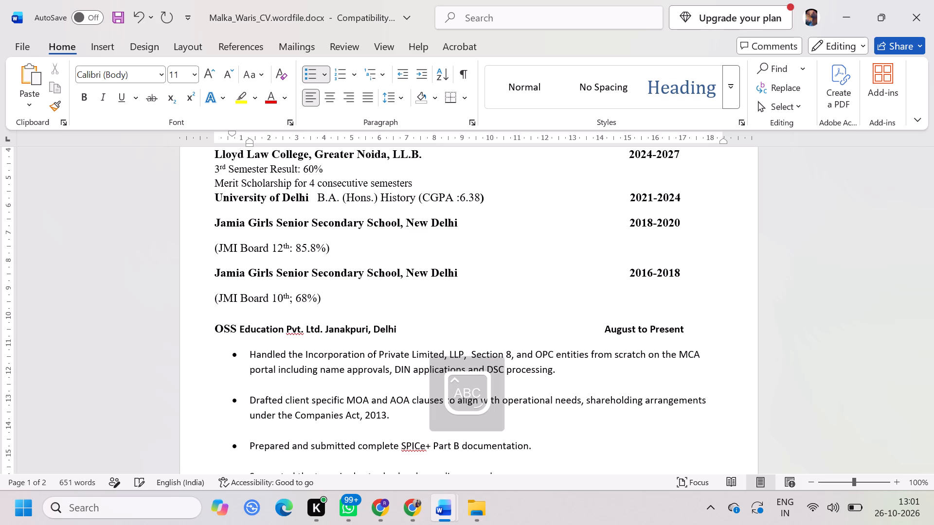
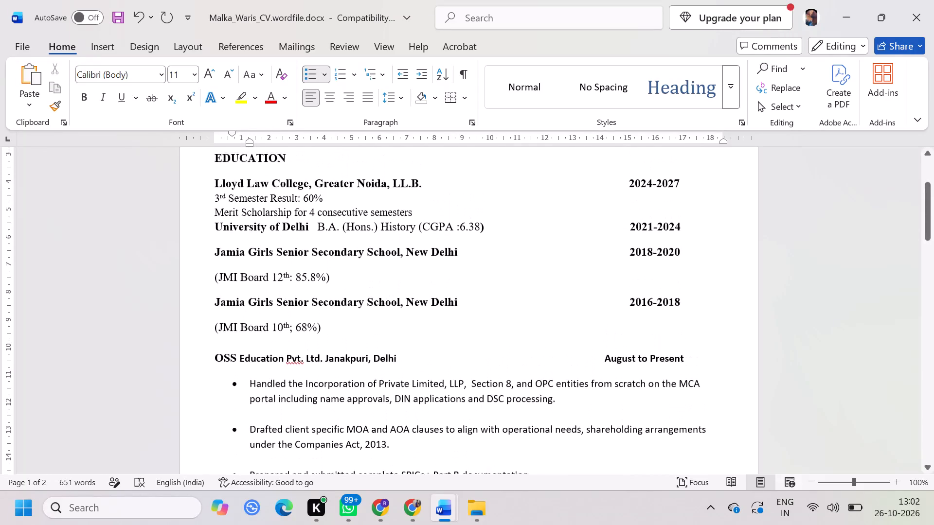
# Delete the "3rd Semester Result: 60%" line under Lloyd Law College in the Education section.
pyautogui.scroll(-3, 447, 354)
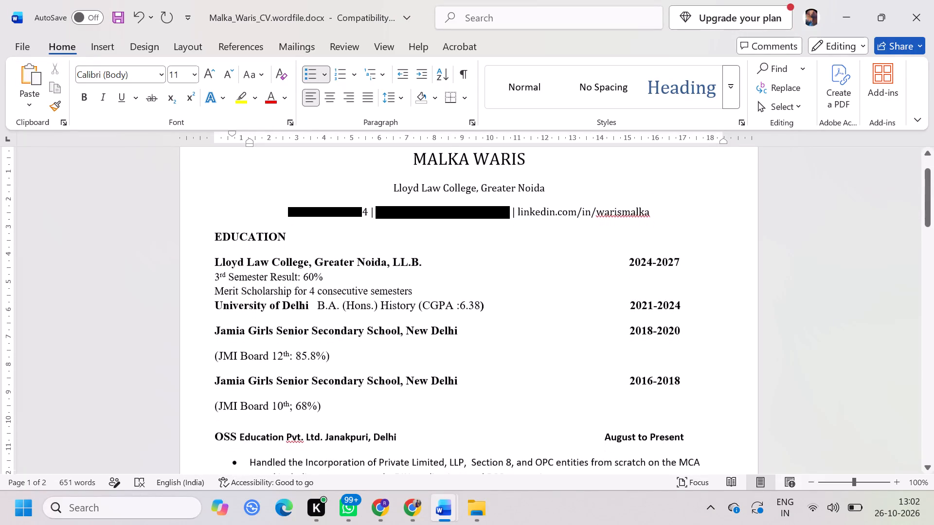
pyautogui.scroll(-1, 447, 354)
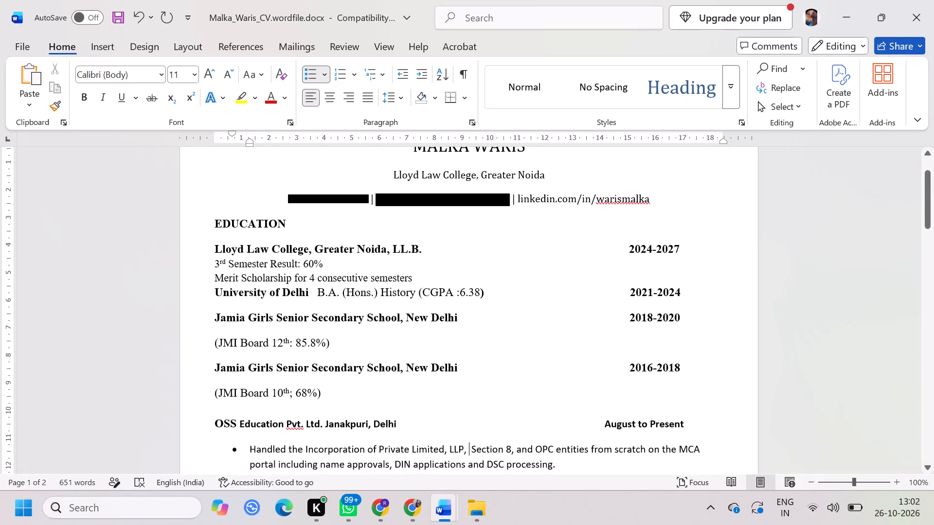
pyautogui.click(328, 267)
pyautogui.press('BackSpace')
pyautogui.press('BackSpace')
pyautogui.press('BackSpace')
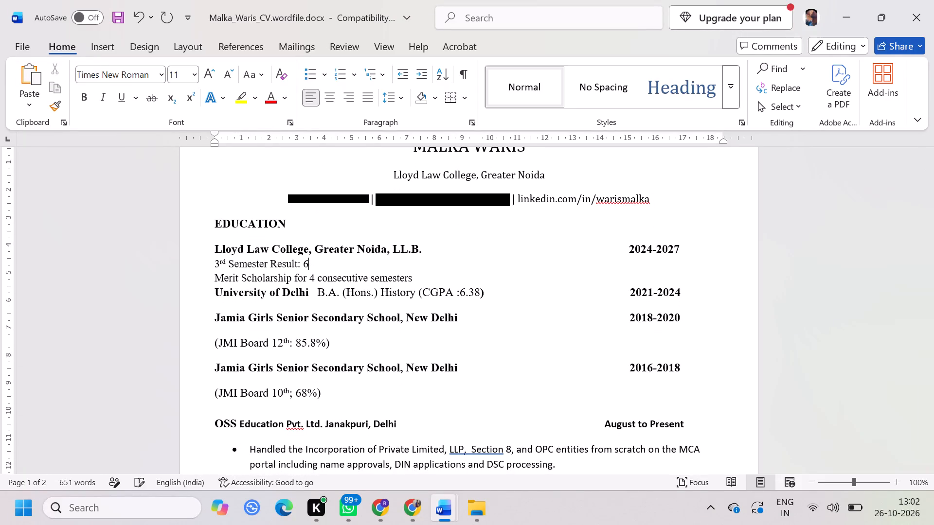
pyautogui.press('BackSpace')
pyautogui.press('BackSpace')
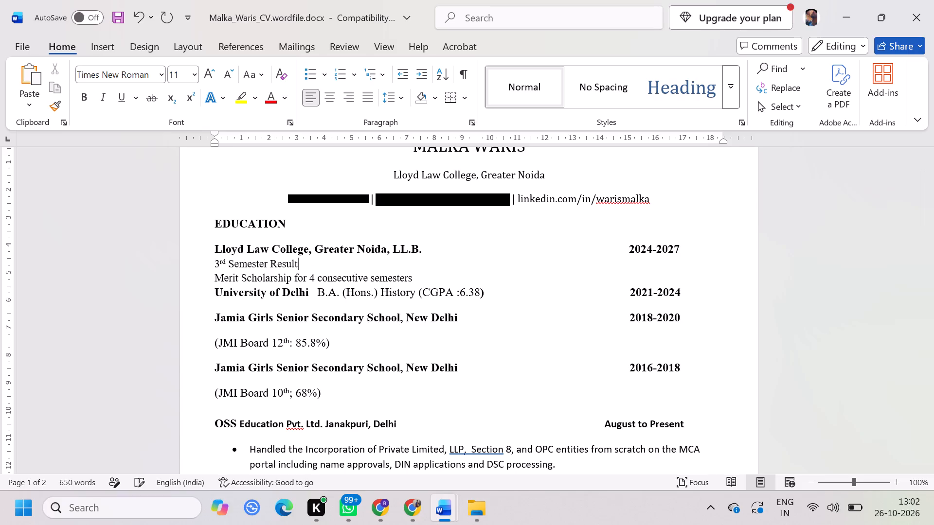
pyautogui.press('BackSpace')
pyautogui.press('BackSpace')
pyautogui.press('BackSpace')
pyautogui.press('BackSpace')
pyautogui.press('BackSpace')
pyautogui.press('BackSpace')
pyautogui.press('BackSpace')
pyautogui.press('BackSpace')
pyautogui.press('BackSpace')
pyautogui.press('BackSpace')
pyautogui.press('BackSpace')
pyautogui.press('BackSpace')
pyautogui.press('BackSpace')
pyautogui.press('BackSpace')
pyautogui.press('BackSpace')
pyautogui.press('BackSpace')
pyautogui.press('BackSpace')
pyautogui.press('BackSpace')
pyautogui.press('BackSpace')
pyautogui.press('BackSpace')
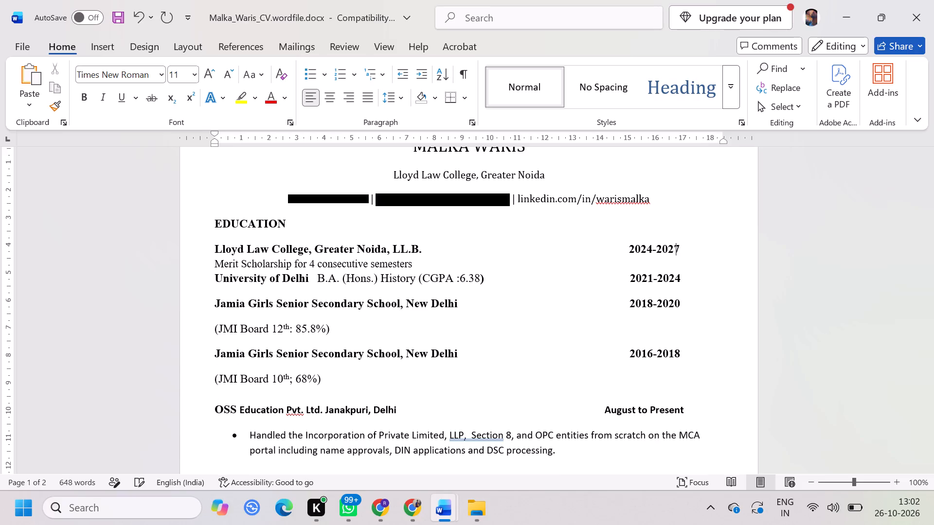
# Undo the semester result deletion and the earlier OSS Education bullet edits, back to "draft respom" in the fourth bullet.
pyautogui.hotkey('ctrl', 'z')
pyautogui.hotkey('ctrl', 'z')
pyautogui.hotkey('ctrl', 'z')
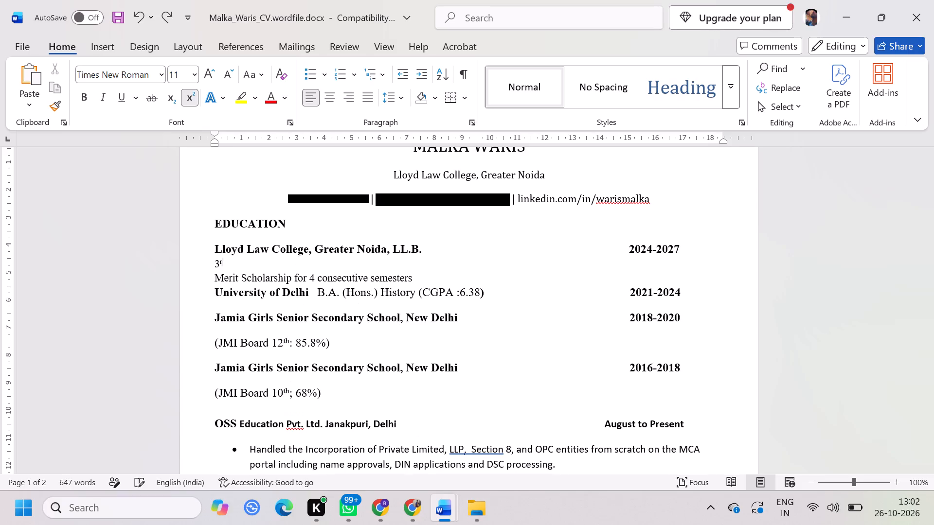
pyautogui.hotkey('ctrl', 'z')
pyautogui.hotkey('ctrl', 'z')
pyautogui.hotkey('ctrl', 'z')
pyautogui.hotkey('ctrl', 'z')
pyautogui.hotkey('ctrl', 'z')
pyautogui.hotkey('ctrl', 'z')
pyautogui.hotkey('ctrl', 'z')
pyautogui.hotkey('ctrl', 'z')
pyautogui.hotkey('ctrl', 'z')
pyautogui.hotkey('ctrl', 'z')
pyautogui.hotkey('ctrl', 'z')
pyautogui.hotkey('ctrl', 'z')
pyautogui.hotkey('ctrl', 'z')
pyautogui.hotkey('ctrl', 'z')
pyautogui.hotkey('ctrl', 'z')
pyautogui.hotkey('ctrl', 'z')
pyautogui.hotkey('ctrl', 'z')
pyautogui.hotkey('ctrl', 'z')
pyautogui.hotkey('ctrl', 'z')
pyautogui.hotkey('ctrl', 'z')
pyautogui.hotkey('ctrl', 'z')
pyautogui.hotkey('ctrl', 'z')
pyautogui.hotkey('ctrl', 'z')
pyautogui.hotkey('ctrl', 'z')
pyautogui.hotkey('ctrl', 'z')
pyautogui.hotkey('ctrl', 'z')
pyautogui.hotkey('ctrl', 'z')
pyautogui.hotkey('ctrl', 'z')
pyautogui.hotkey('ctrl', 'z')
pyautogui.hotkey('ctrl', 'z')
pyautogui.hotkey('ctrl', 'z')
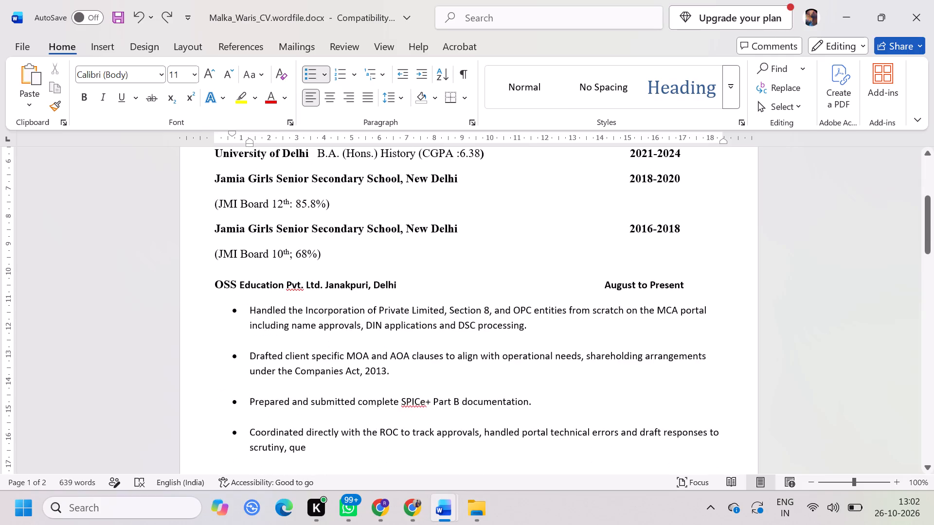
pyautogui.hotkey('ctrl', 'z')
pyautogui.hotkey('ctrl', 'z')
pyautogui.hotkey('ctrl', 'z')
pyautogui.hotkey('ctrl', 'z')
pyautogui.hotkey('ctrl', 'z')
pyautogui.hotkey('ctrl', 'z')
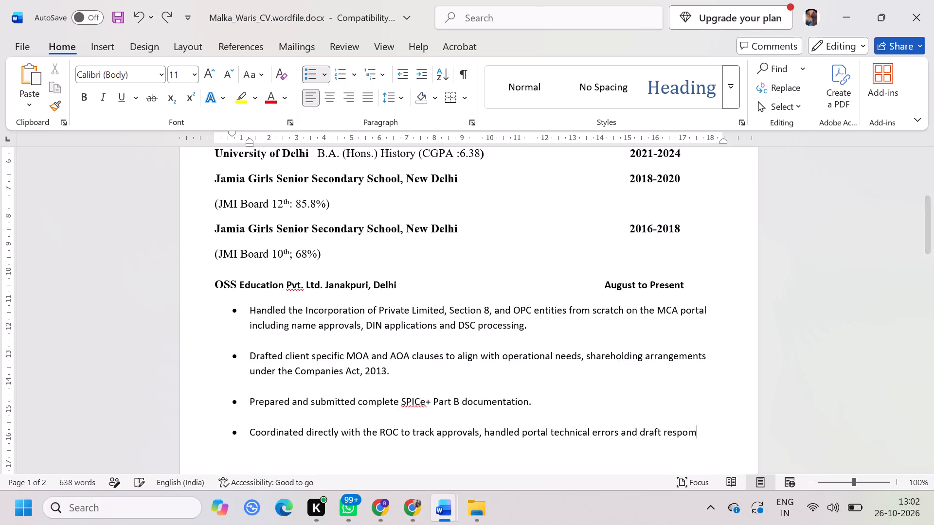
# Remove the mistyped "m" from "respom" at the end of the fourth OSS Education bullet.
pyautogui.scroll(-1, 328, 267)
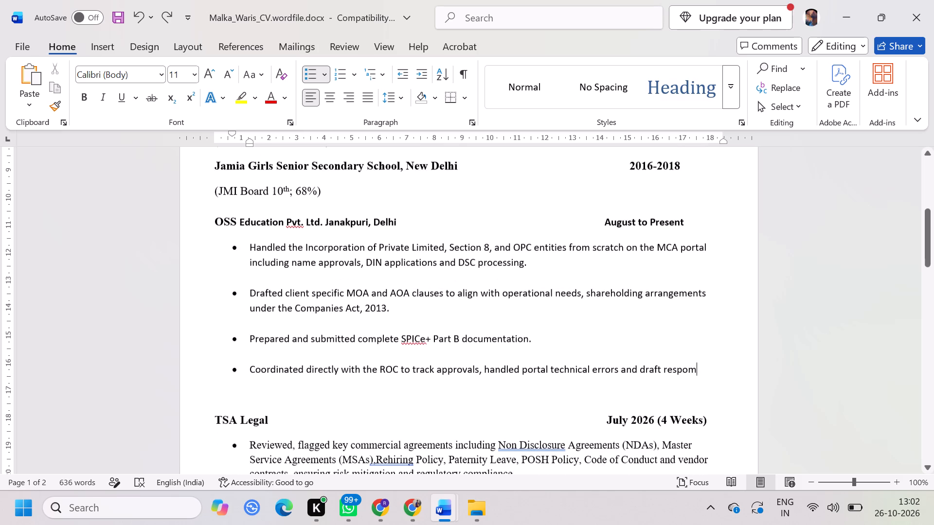
pyautogui.scroll(-1, 328, 267)
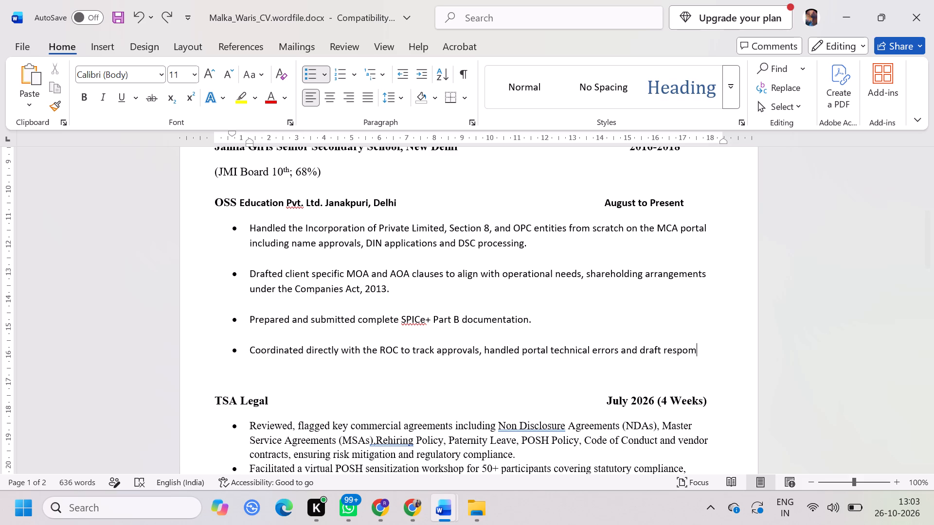
pyautogui.press('BackSpace')
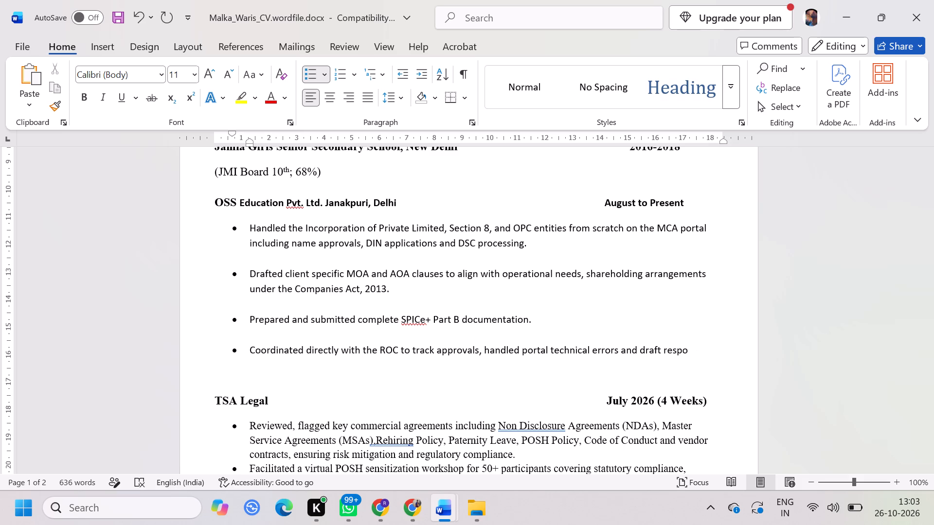
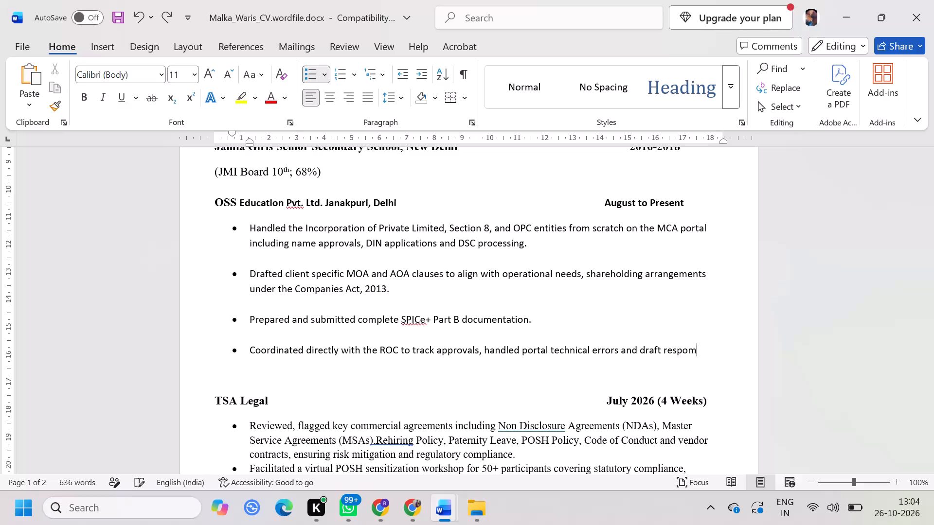
# Undo the whole fourth OSS Education bullet, back to the third one ending "SPICe+ Part B documentation", and close that with a full stop.
pyautogui.hotkey('ctrl', 'z')
pyautogui.hotkey('ctrl', 'z')
pyautogui.hotkey('ctrl', 'z')
pyautogui.hotkey('ctrl', 'z')
pyautogui.hotkey('ctrl', 'z')
pyautogui.hotkey('ctrl', 'z')
pyautogui.hotkey('ctrl', 'z')
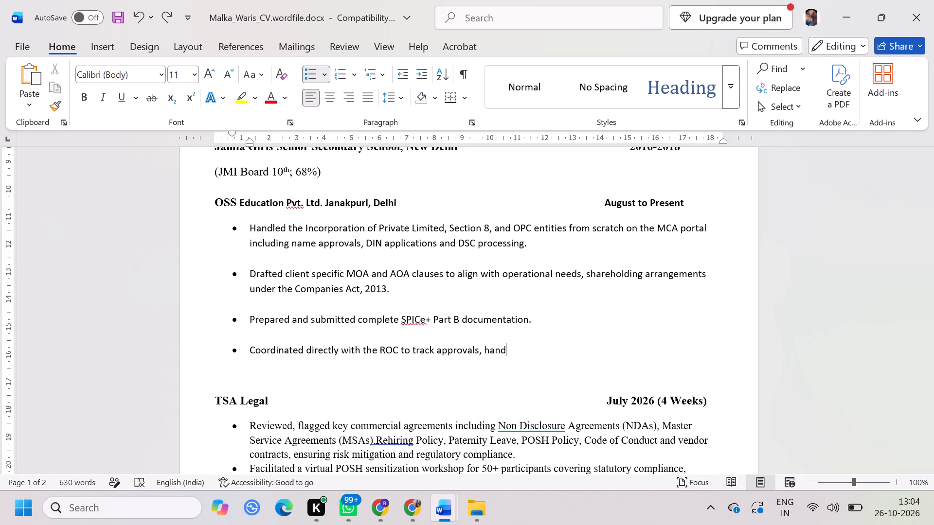
pyautogui.hotkey('ctrl', 'z')
pyautogui.hotkey('ctrl', 'z')
pyautogui.hotkey('ctrl', 'z')
pyautogui.hotkey('ctrl', 'z')
pyautogui.hotkey('ctrl', 'z')
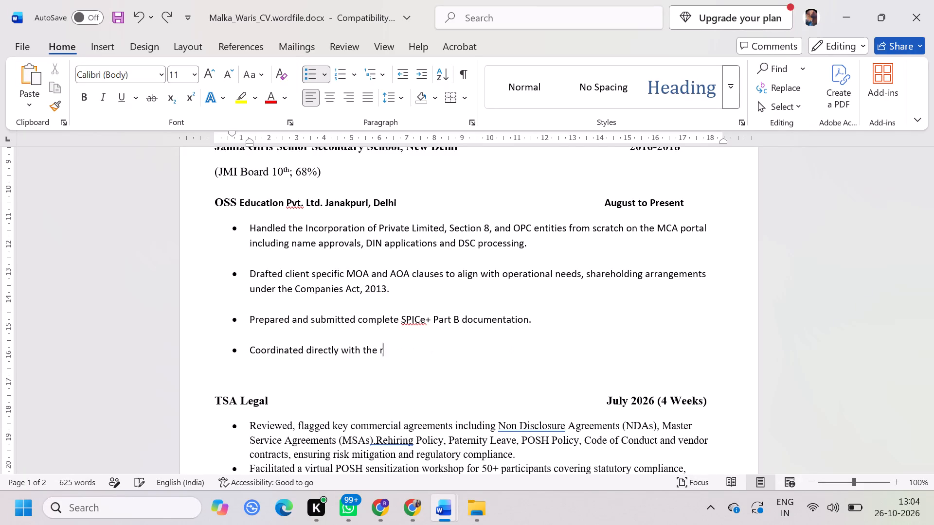
pyautogui.hotkey('ctrl', 'z')
pyautogui.hotkey('ctrl', 'z')
pyautogui.hotkey('ctrl', 'z')
pyautogui.hotkey('ctrl', 'z')
pyautogui.hotkey('ctrl', 'z')
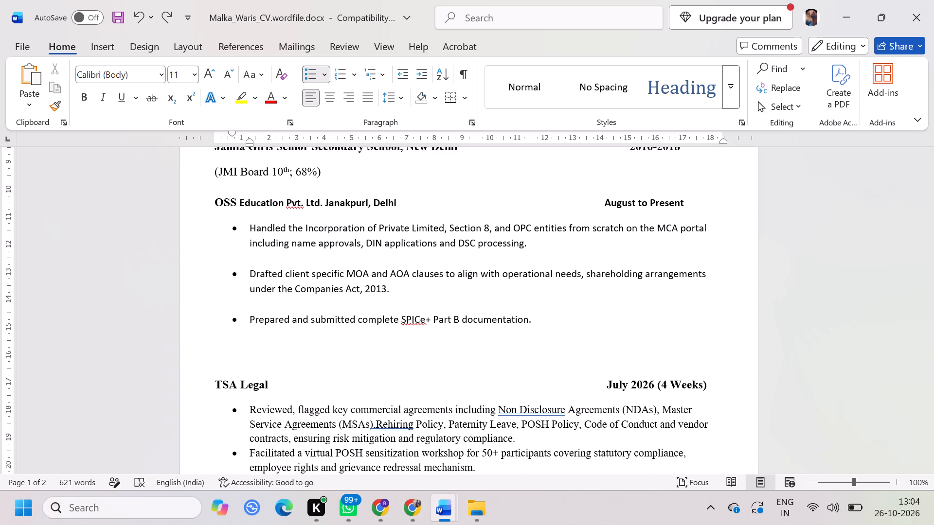
pyautogui.hotkey('ctrl', 'z')
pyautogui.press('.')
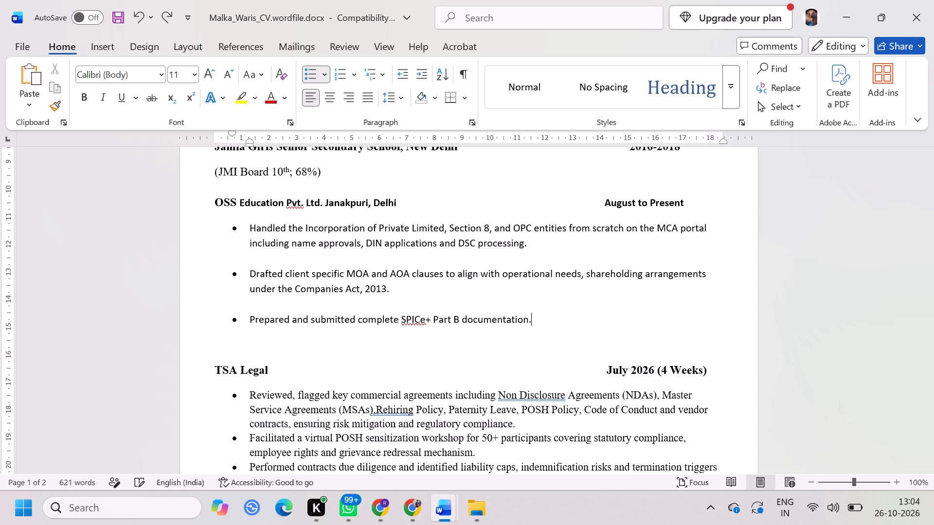
# Add a fourth OSS Education bullet, "Supported the team in day to day legal compliance work.", followed by a blank line.
pyautogui.press('Return')
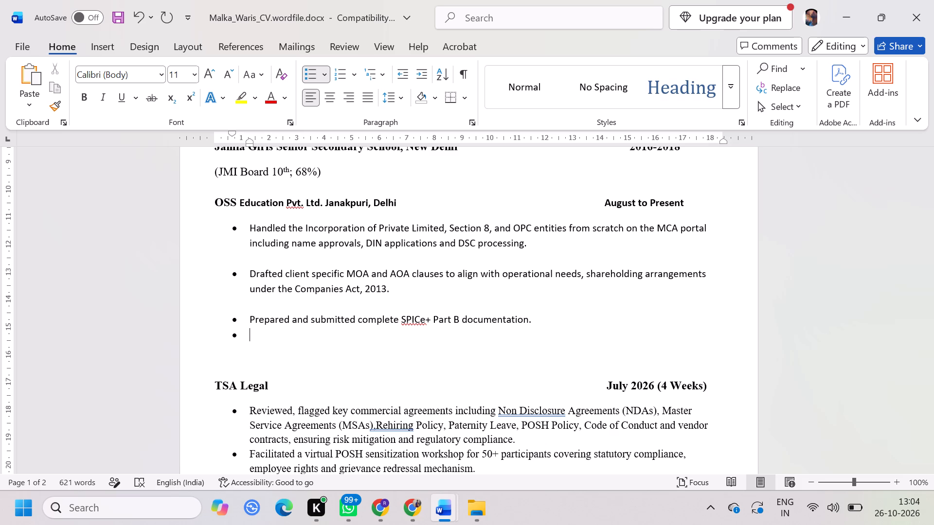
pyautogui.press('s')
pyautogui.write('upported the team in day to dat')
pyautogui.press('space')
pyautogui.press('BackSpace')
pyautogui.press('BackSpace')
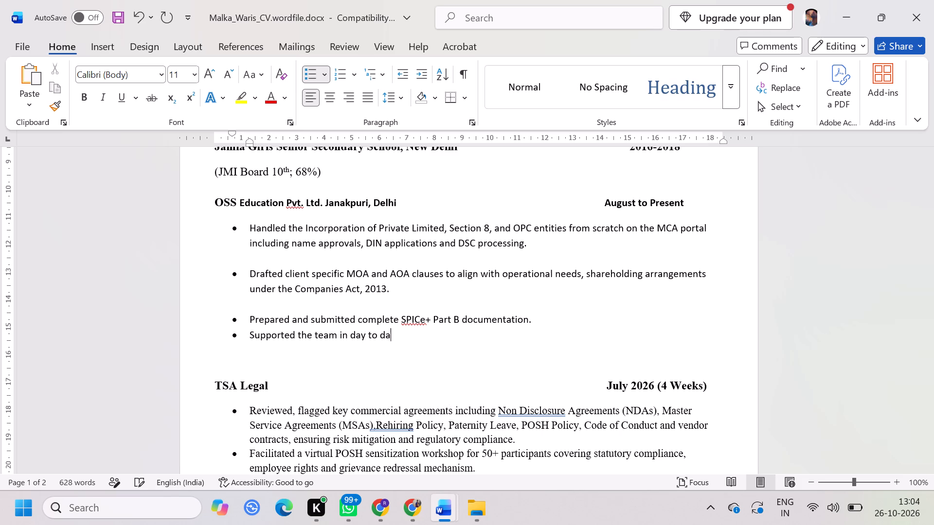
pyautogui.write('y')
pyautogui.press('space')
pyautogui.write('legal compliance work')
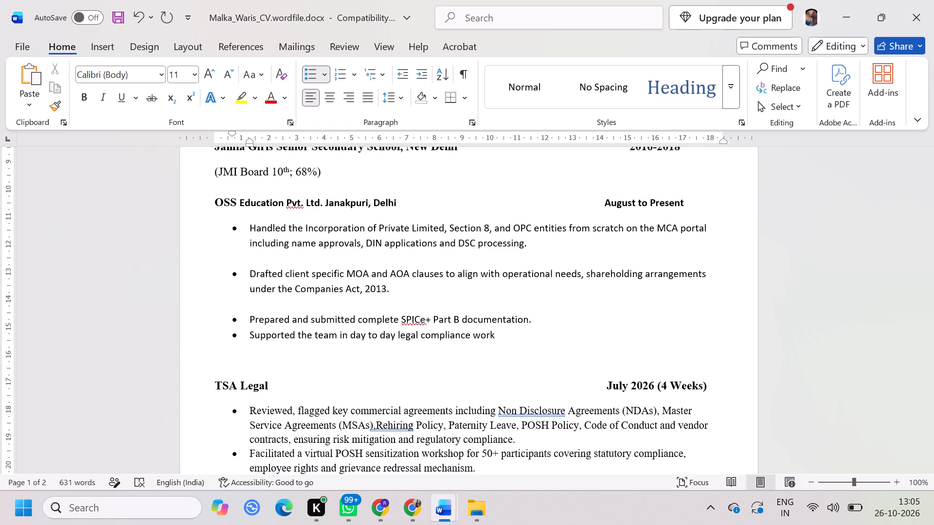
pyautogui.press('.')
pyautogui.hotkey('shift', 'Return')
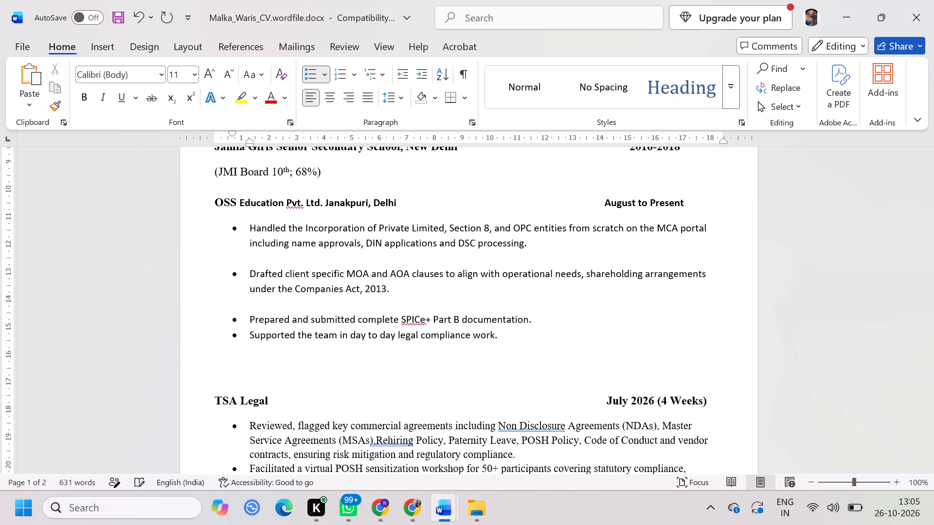
# Add a fifth OSS Education bullet: "Conducted research on the Companies Act, rules and regulatory requirements.".
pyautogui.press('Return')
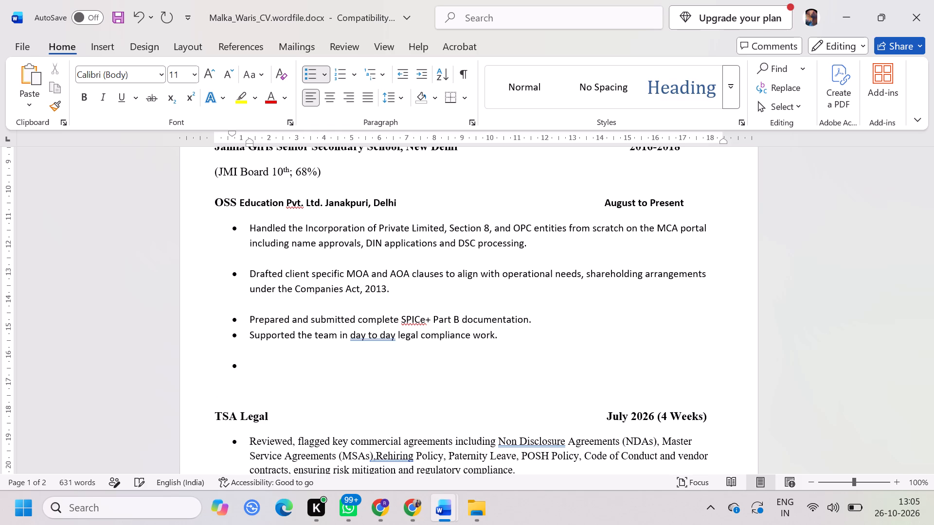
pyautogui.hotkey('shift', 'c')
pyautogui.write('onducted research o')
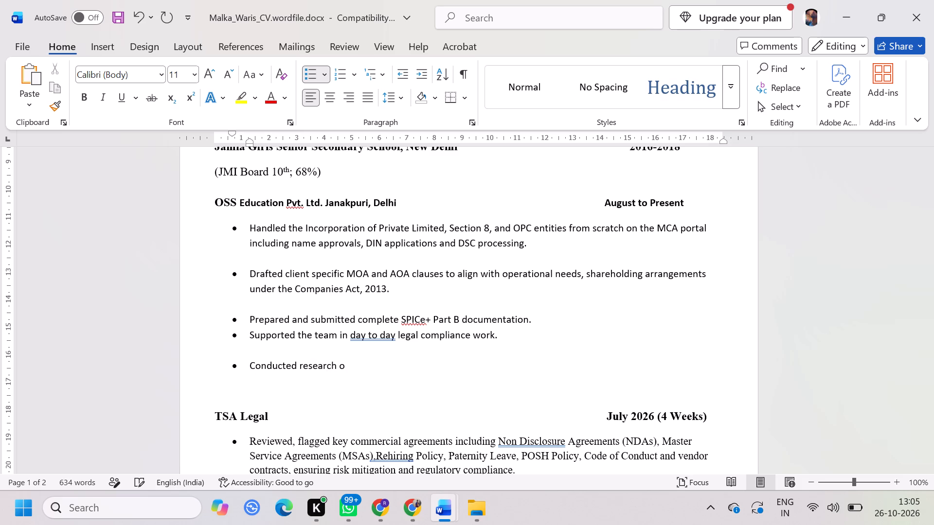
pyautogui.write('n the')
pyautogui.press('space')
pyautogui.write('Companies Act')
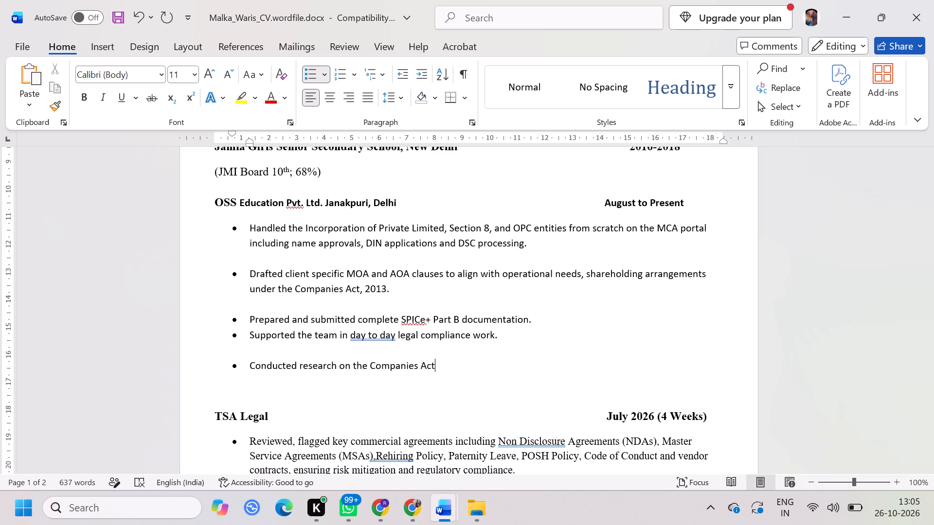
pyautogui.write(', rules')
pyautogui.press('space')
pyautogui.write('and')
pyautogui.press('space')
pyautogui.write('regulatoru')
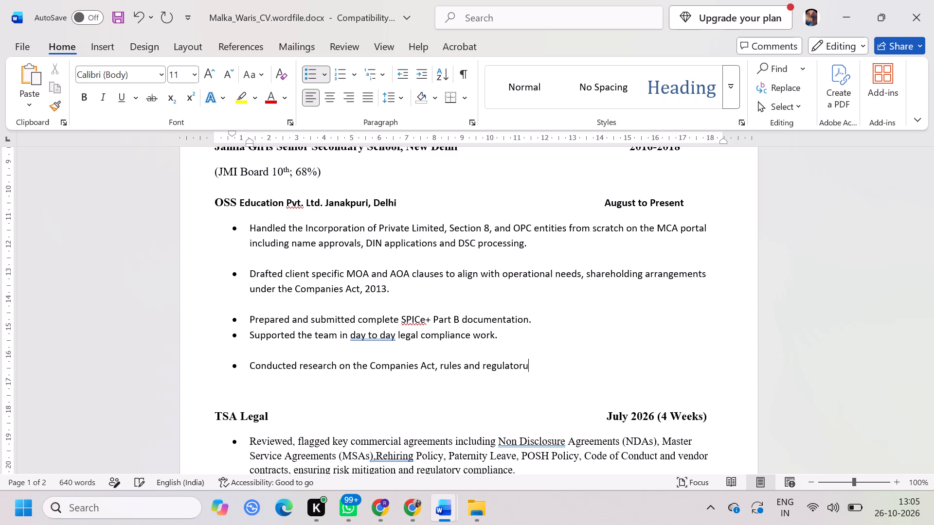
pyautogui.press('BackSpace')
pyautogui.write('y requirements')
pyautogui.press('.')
# Check the font and size used for the bullets under TSA Legal.
pyautogui.scroll(-1, 350, 341)
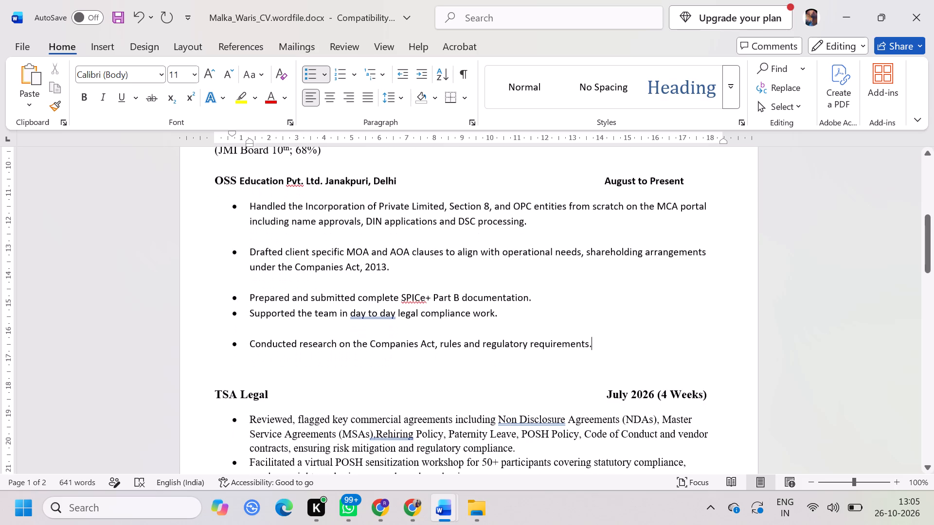
pyautogui.scroll(-2, 350, 341)
pyautogui.hscroll(17, 350, 341)
pyautogui.hscroll(-4, 350, 341)
pyautogui.hscroll(1, 350, 341)
pyautogui.hscroll(-1, 350, 341)
pyautogui.hscroll(13, 350, 341)
pyautogui.hscroll(-7, 350, 341)
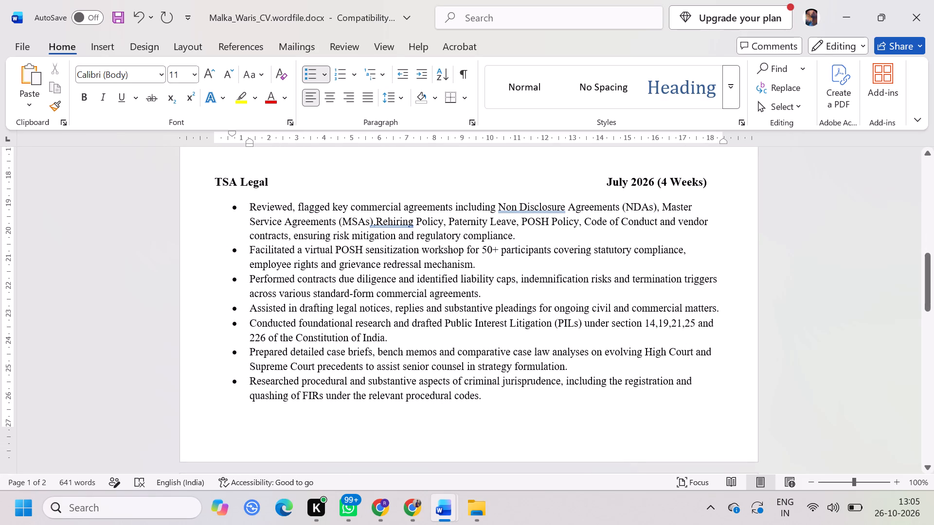
pyautogui.moveTo(245, 204); pyautogui.dragTo(532, 405)
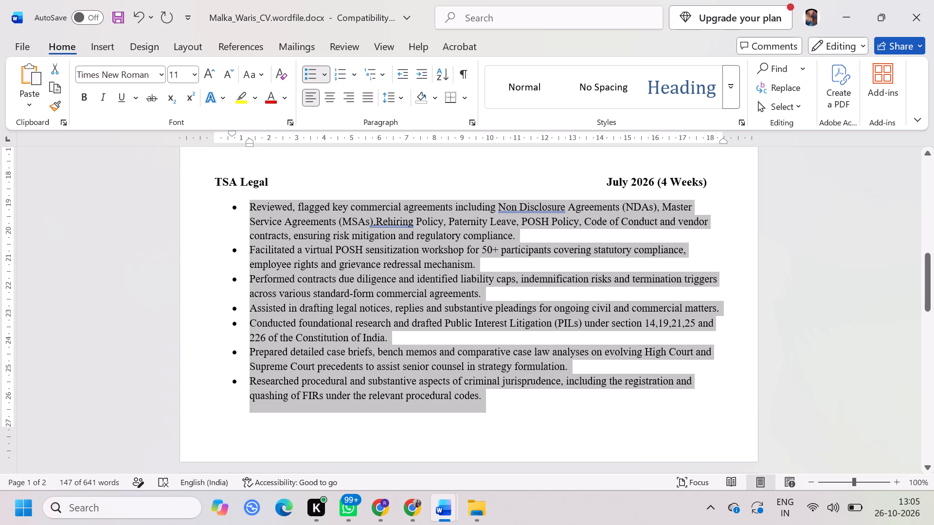
pyautogui.click(211, 231)
# Change the font of all the OSS Education bullets to Times New Roman.
pyautogui.scroll(1, 321, 235)
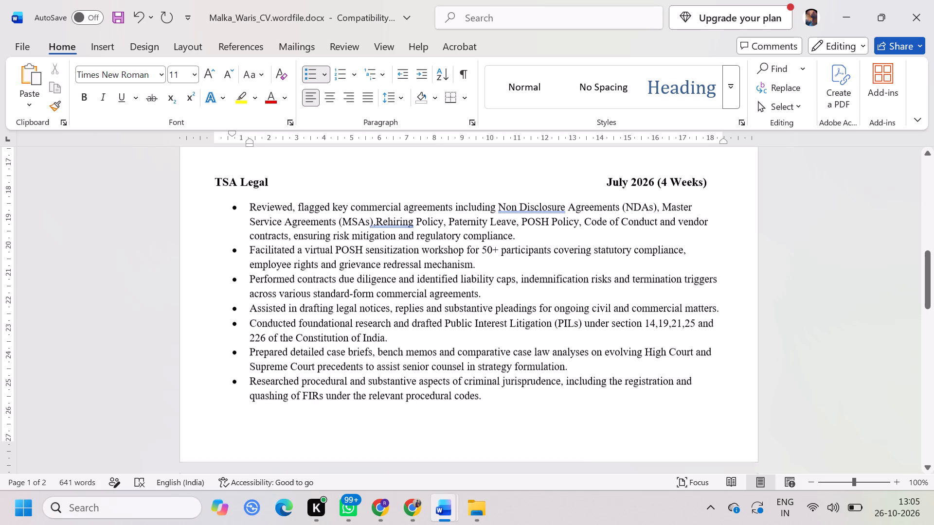
pyautogui.scroll(4, 321, 235)
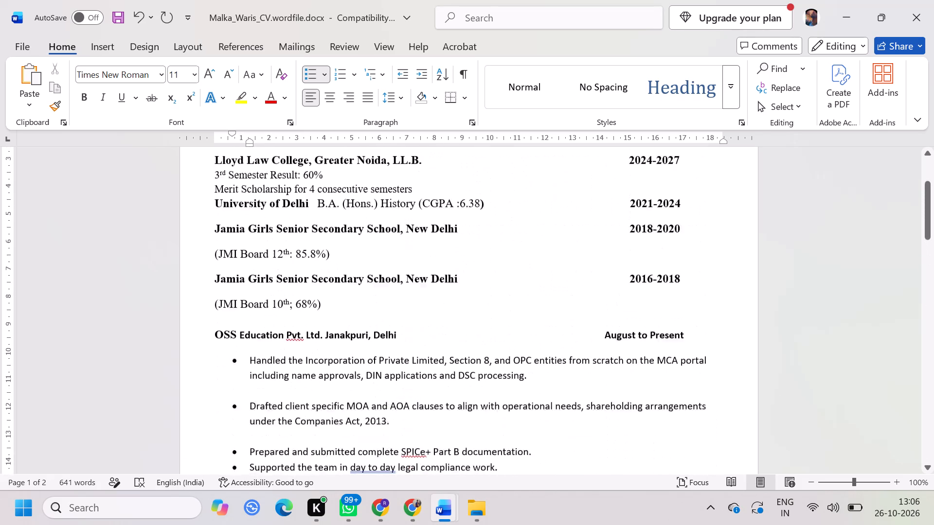
pyautogui.scroll(-3, 321, 235)
pyautogui.hscroll(-2, 321, 235)
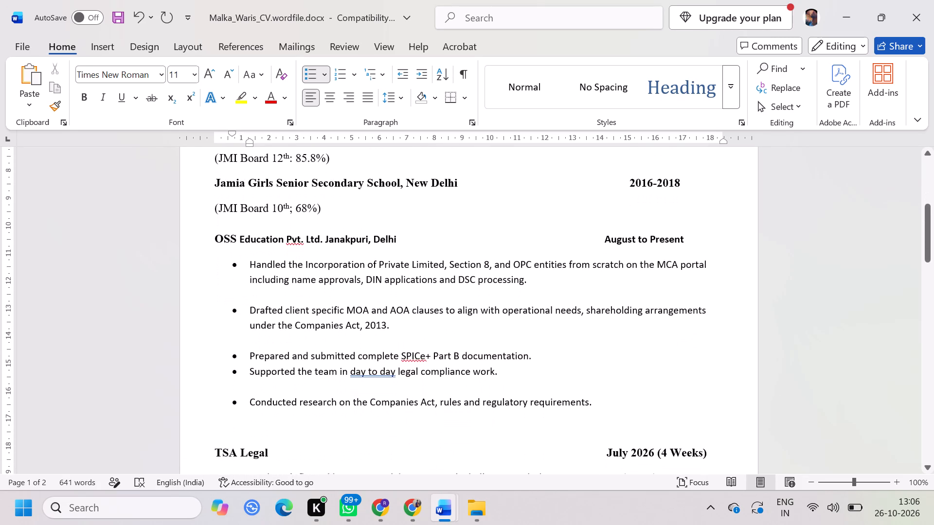
pyautogui.hscroll(-1, 321, 235)
pyautogui.keyDown('ctrl'); pyautogui.scroll(-1, 321, 235); pyautogui.keyUp('ctrl')
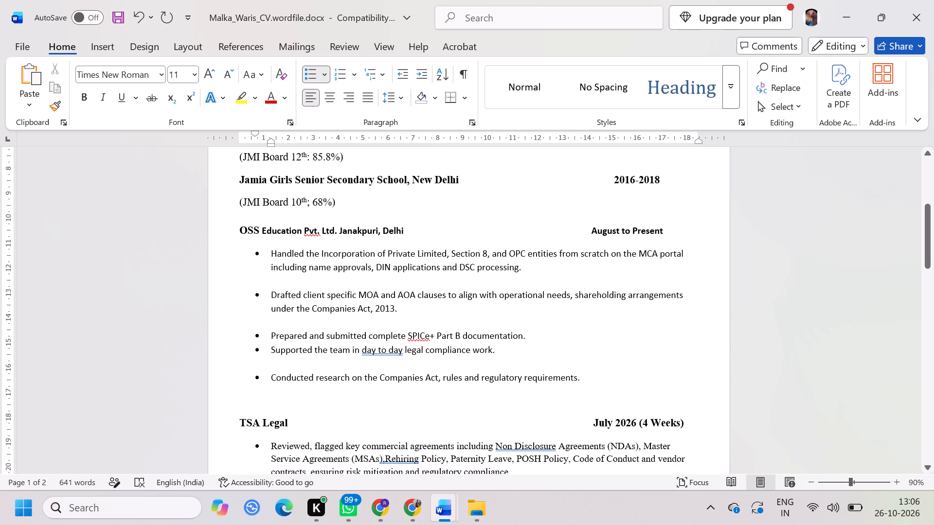
pyautogui.moveTo(265, 248); pyautogui.dragTo(516, 382)
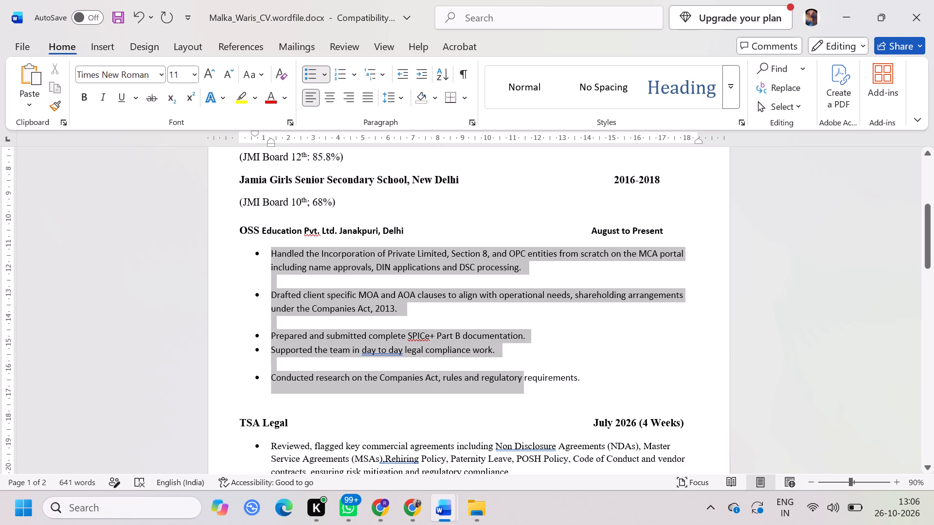
pyautogui.moveTo(516, 382); pyautogui.dragTo(595, 382)
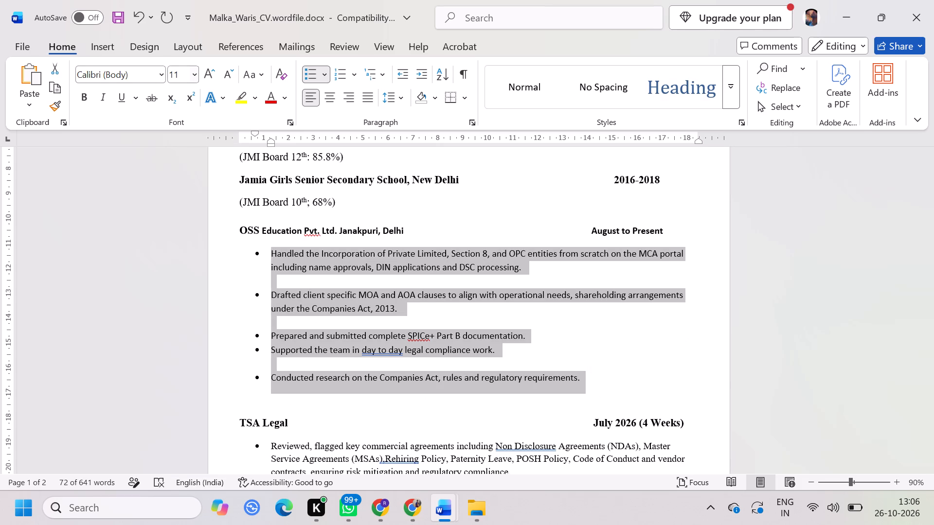
pyautogui.click(161, 82)
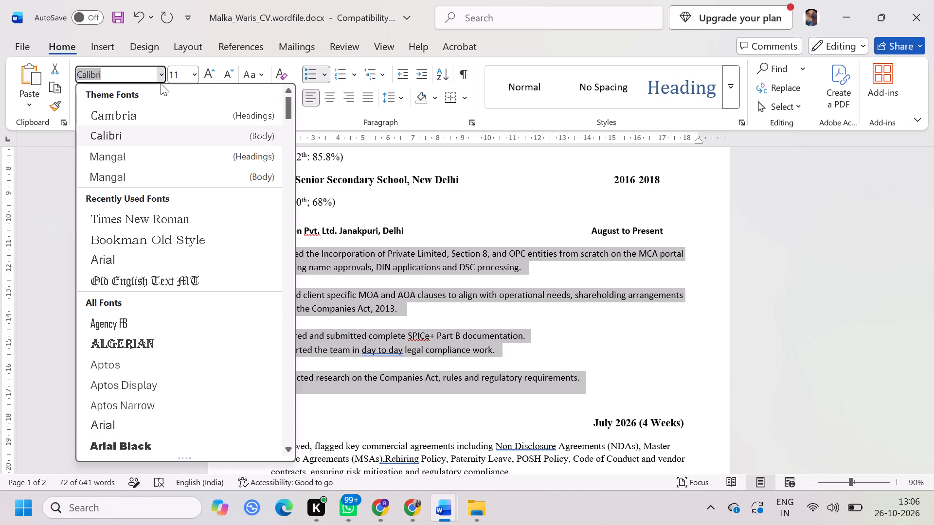
pyautogui.click(161, 211)
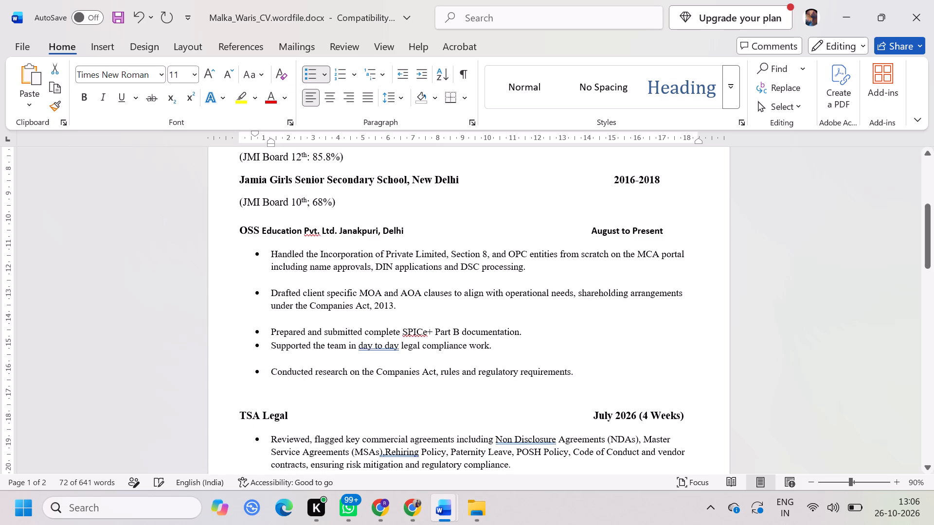
pyautogui.click(647, 366)
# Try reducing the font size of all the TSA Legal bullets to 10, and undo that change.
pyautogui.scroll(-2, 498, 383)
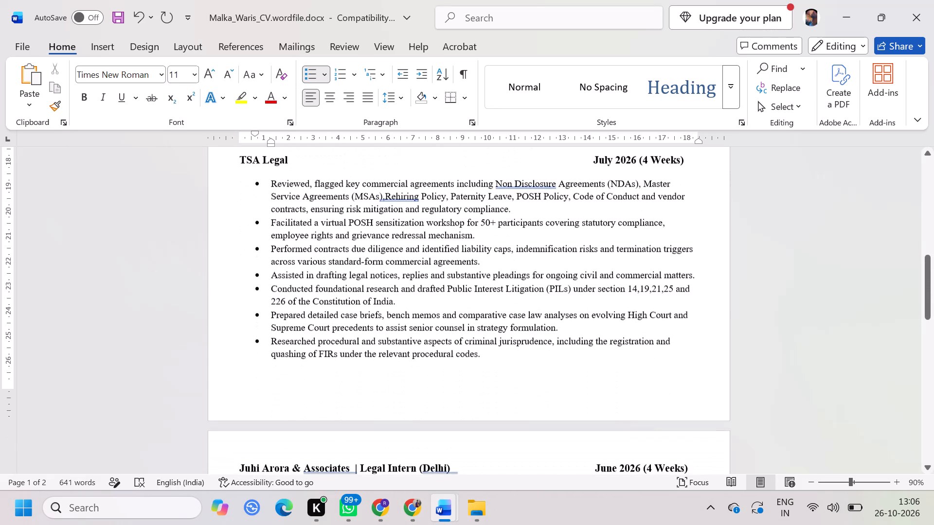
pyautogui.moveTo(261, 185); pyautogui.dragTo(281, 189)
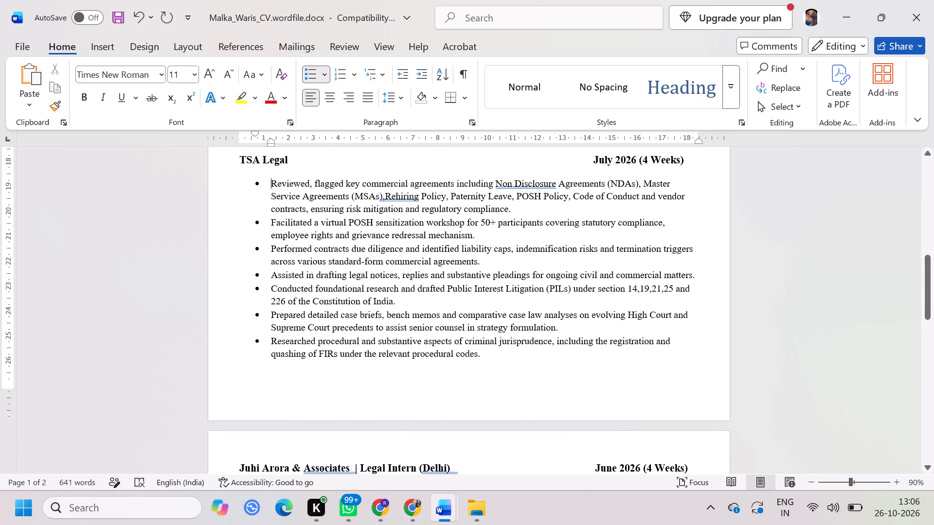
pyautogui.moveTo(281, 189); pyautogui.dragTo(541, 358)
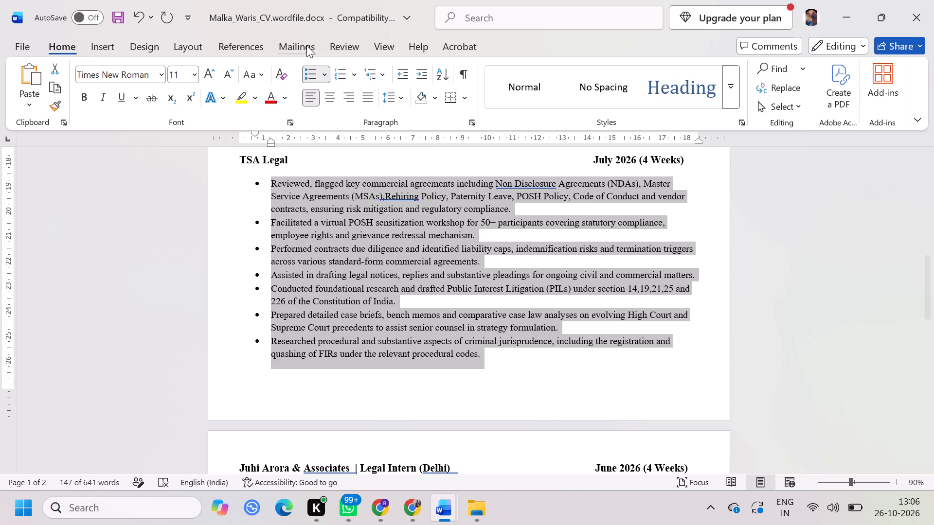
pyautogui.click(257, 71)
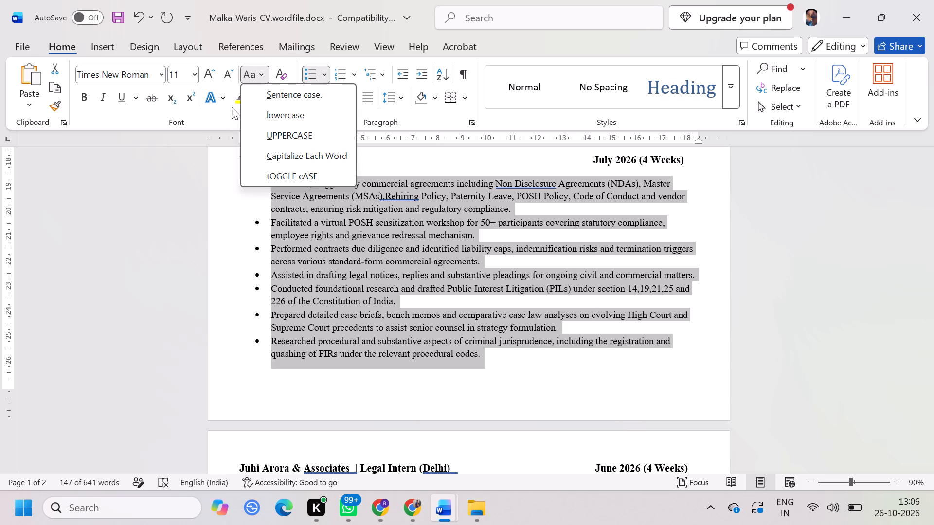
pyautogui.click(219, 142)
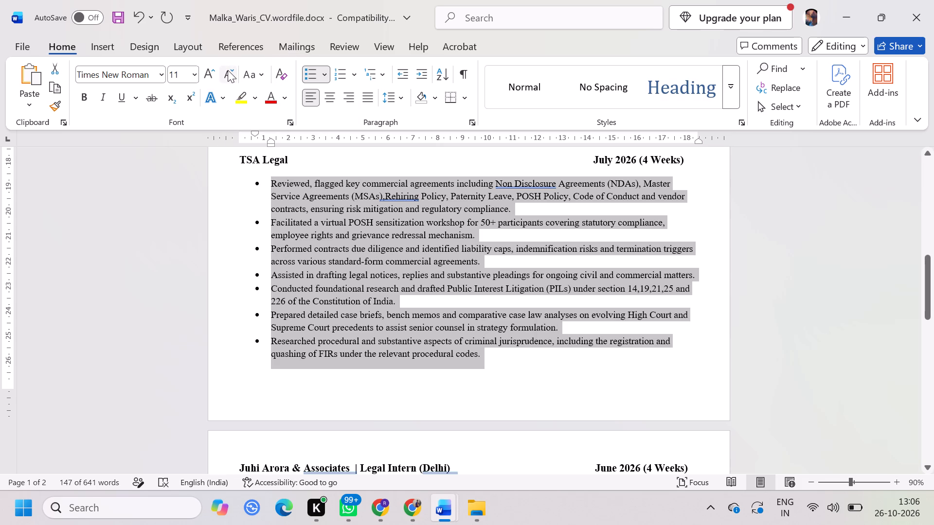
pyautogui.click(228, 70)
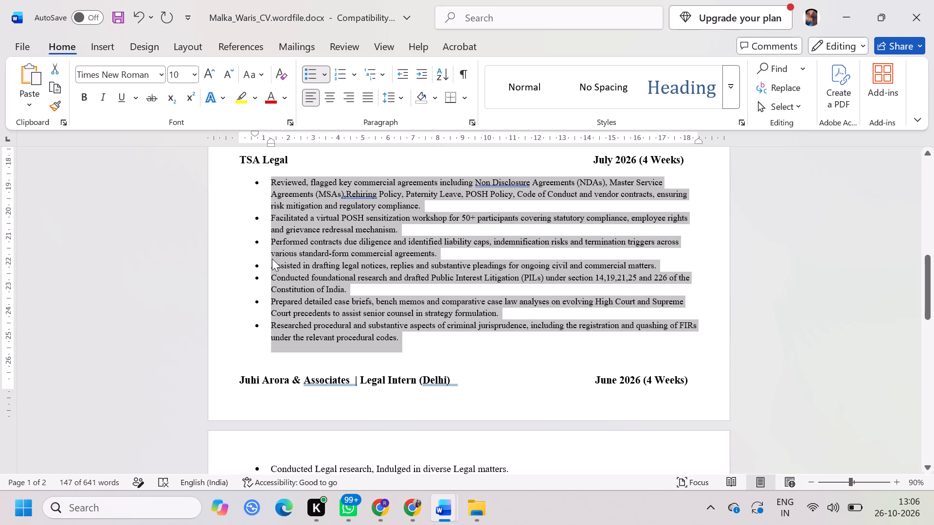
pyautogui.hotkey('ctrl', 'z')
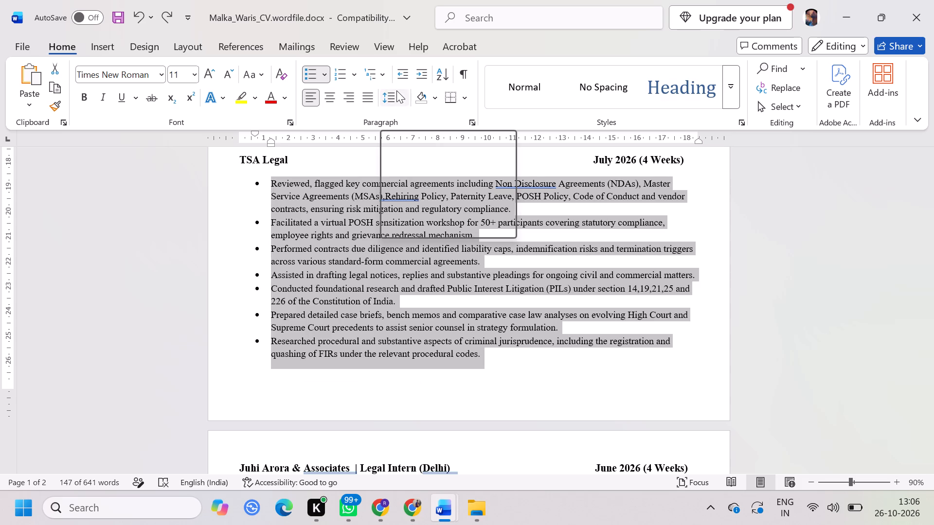
# Check the line spacing used for the bullets under TSA Legal.
pyautogui.click(396, 90)
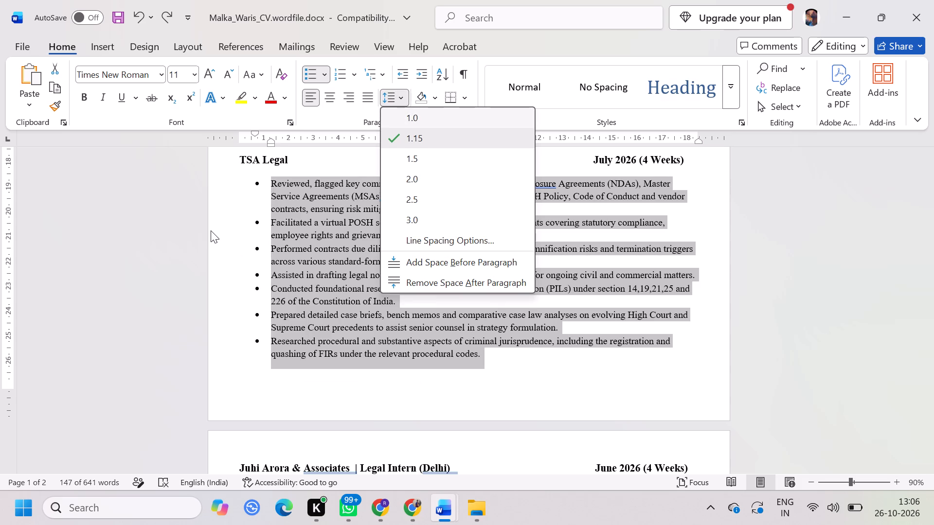
pyautogui.click(211, 230)
# Apply 1.15 line spacing to all the bullets under OSS Education.
pyautogui.scroll(2, 354, 195)
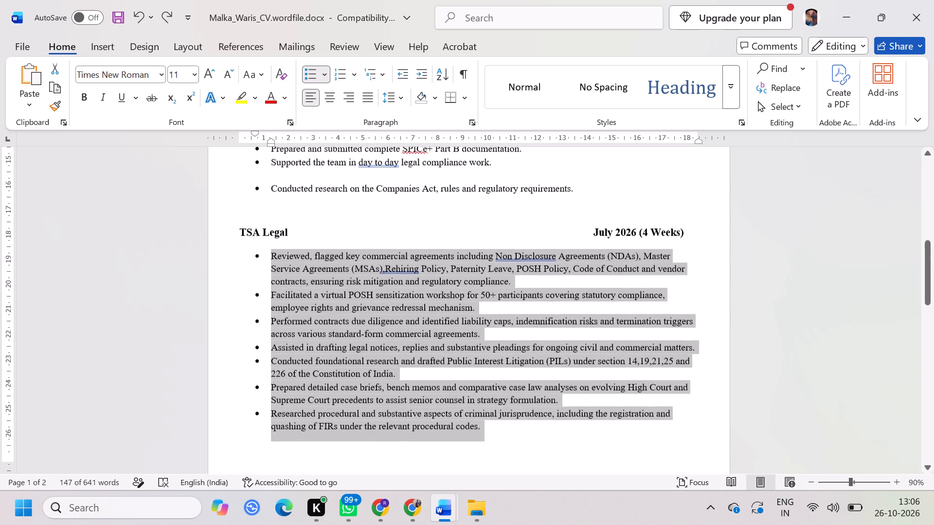
pyautogui.click(340, 214)
pyautogui.scroll(2, 340, 214)
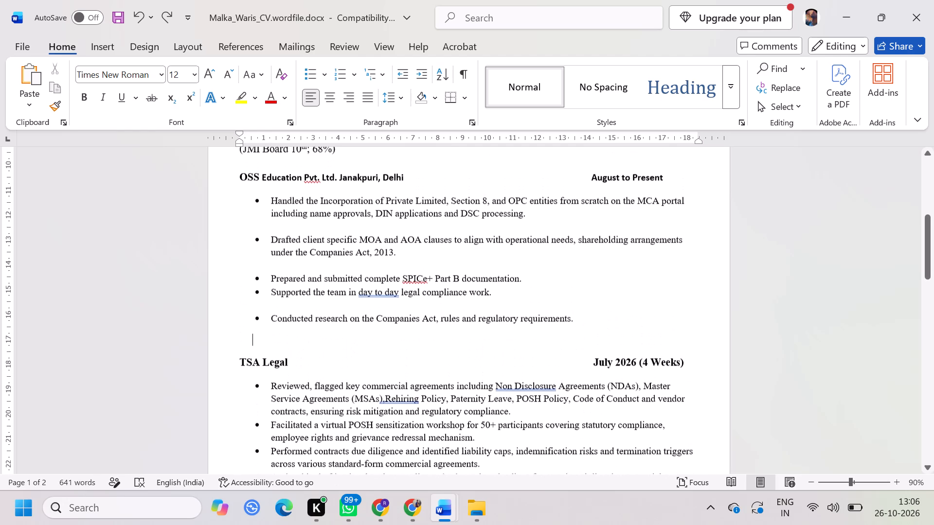
pyautogui.scroll(-1, 262, 219)
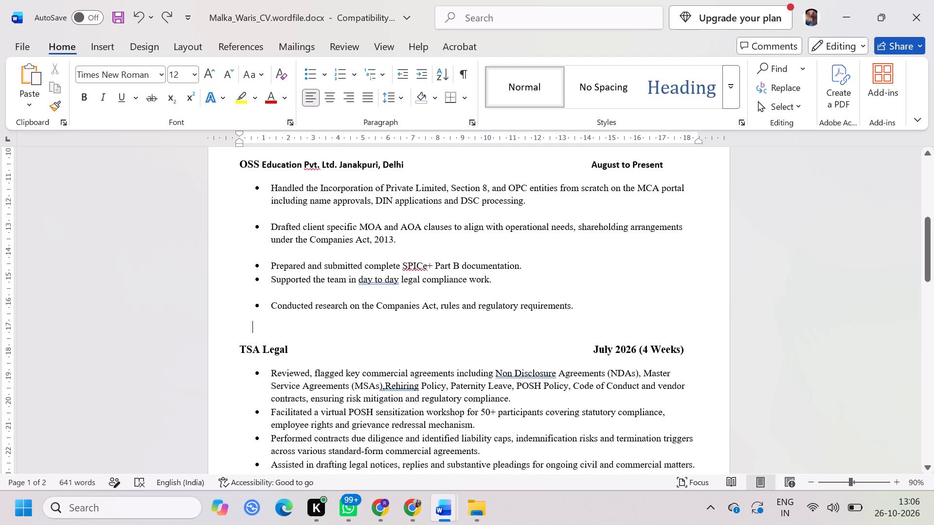
pyautogui.moveTo(270, 187); pyautogui.dragTo(484, 326)
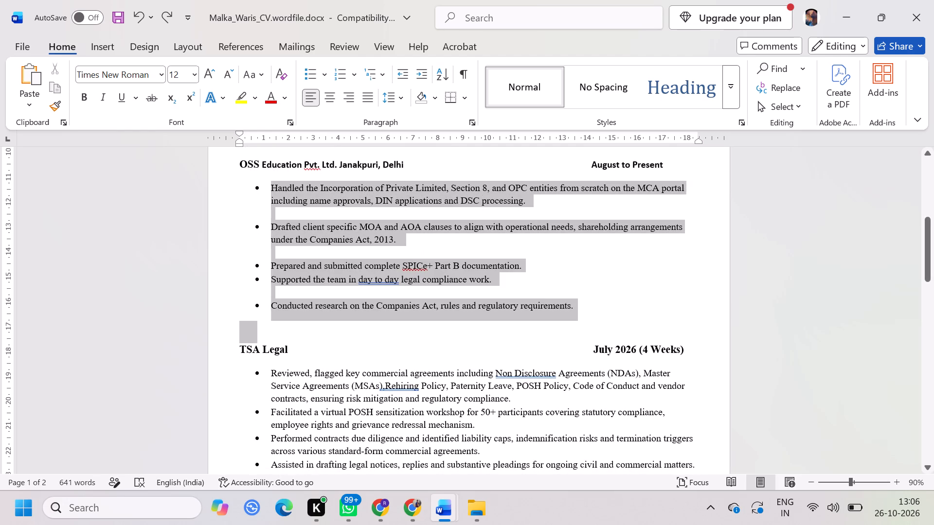
pyautogui.moveTo(484, 326); pyautogui.dragTo(578, 311)
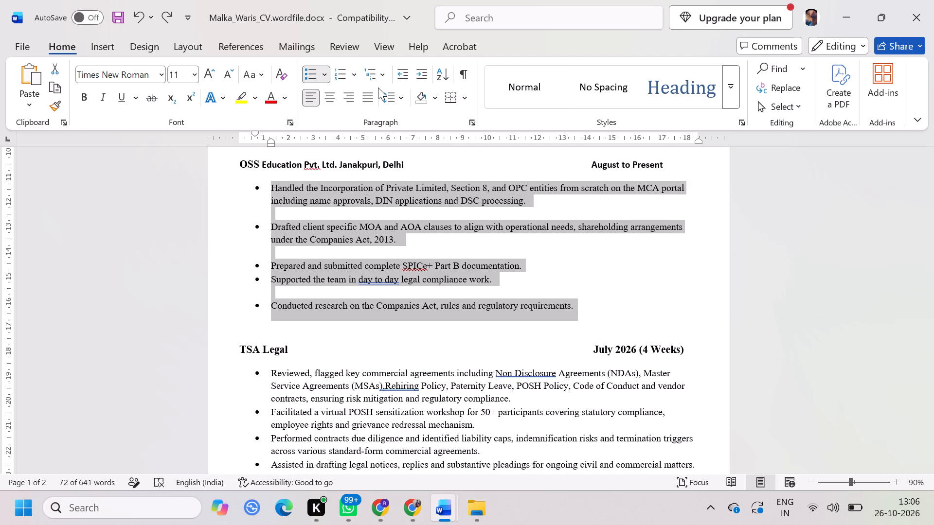
pyautogui.click(402, 96)
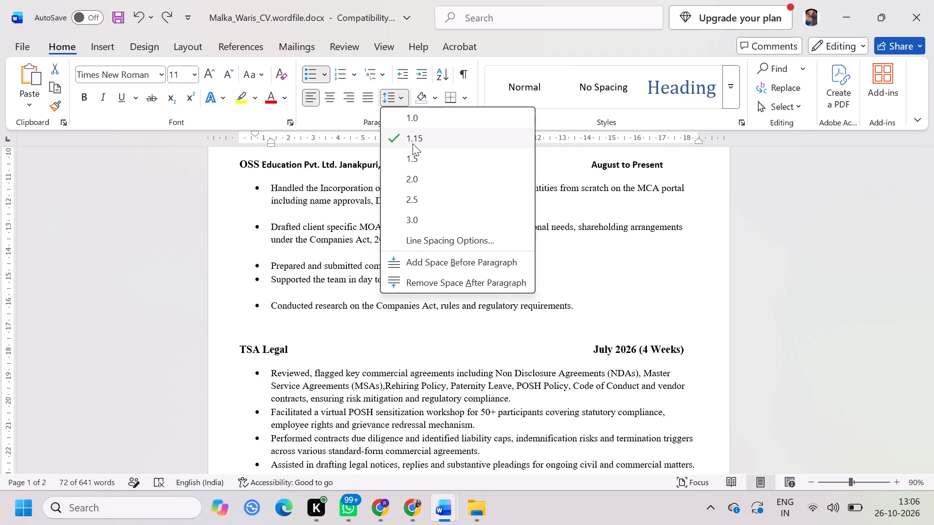
pyautogui.click(413, 143)
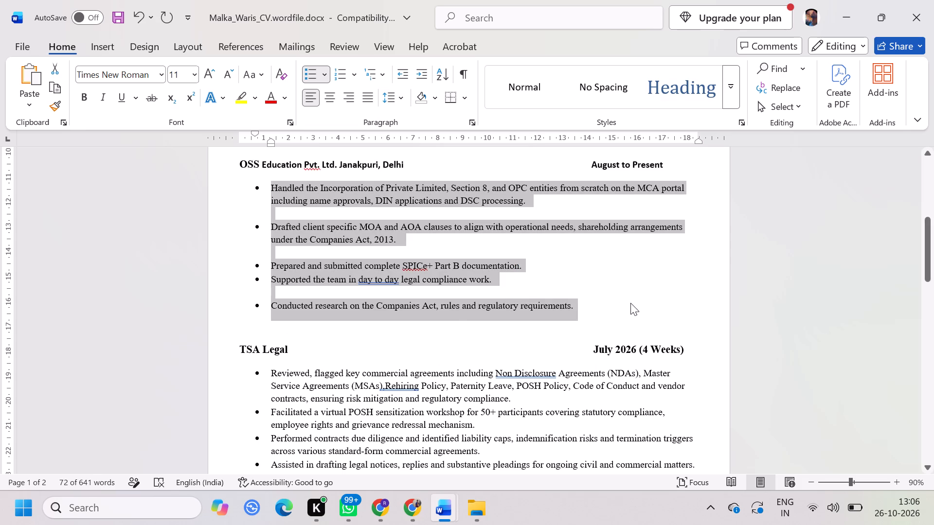
pyautogui.click(630, 303)
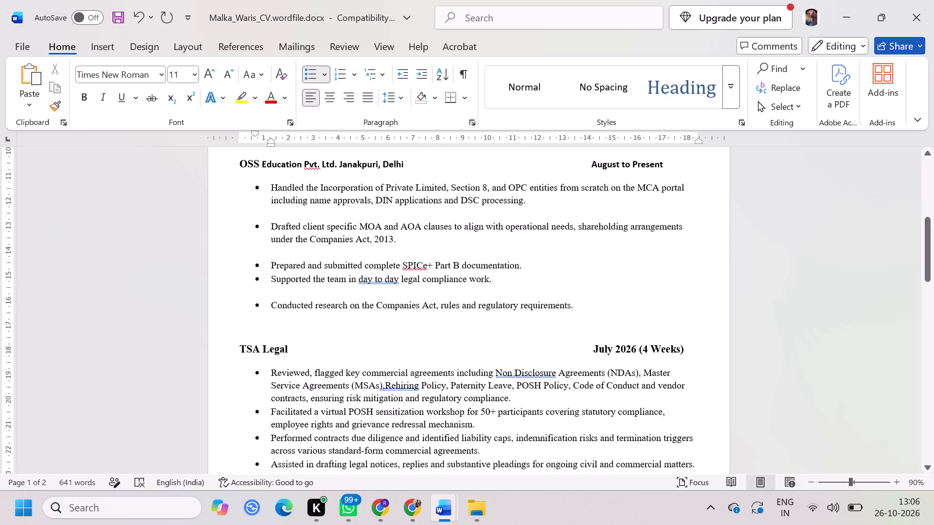
# Delete the blank lines between the OSS Education bullets and the empty line above the TSA Legal heading.
pyautogui.click(253, 250)
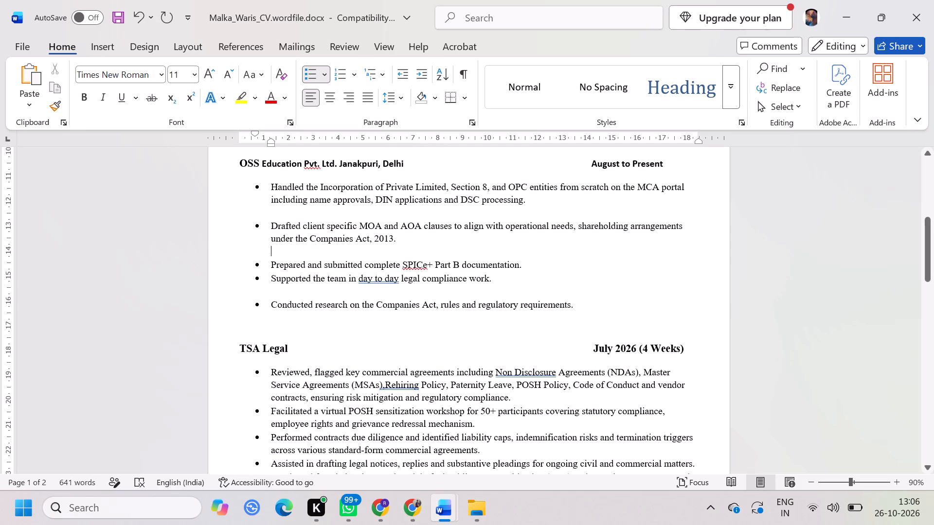
pyautogui.press('BackSpace')
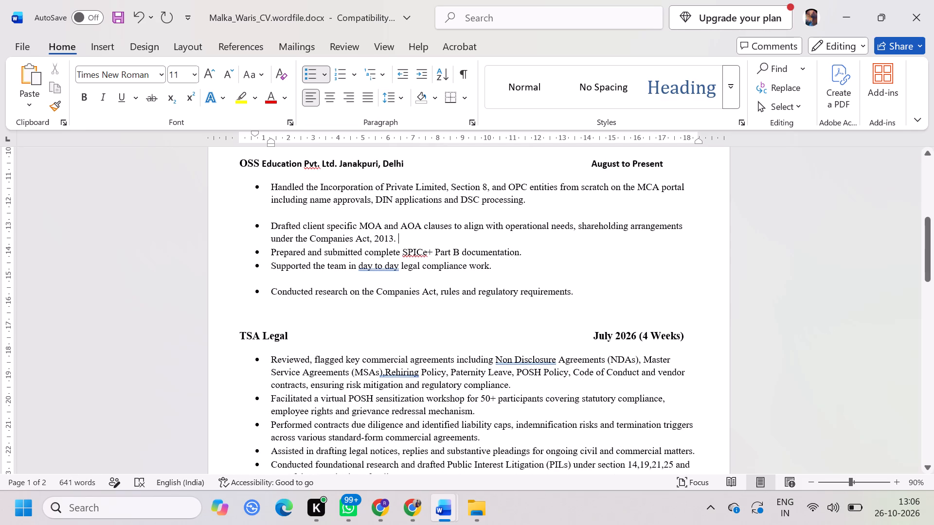
pyautogui.click(257, 208)
pyautogui.press('BackSpace')
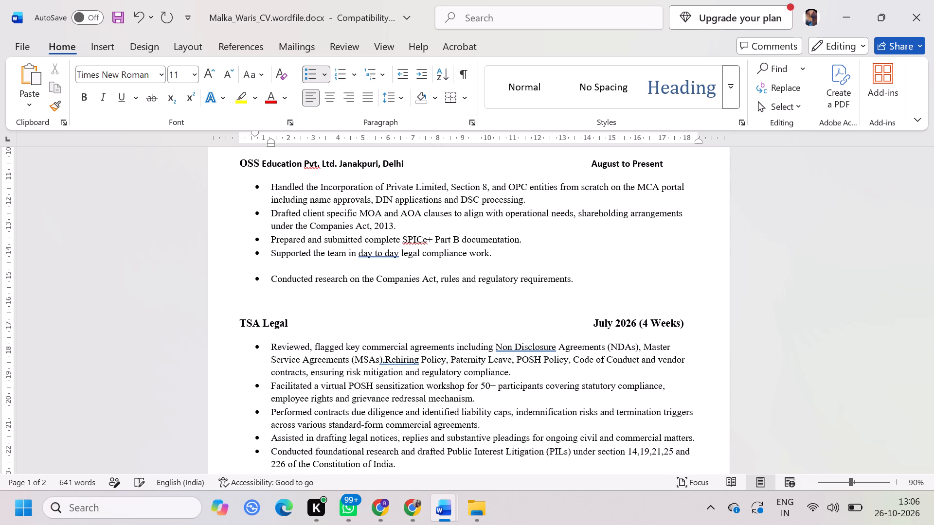
pyautogui.click(257, 262)
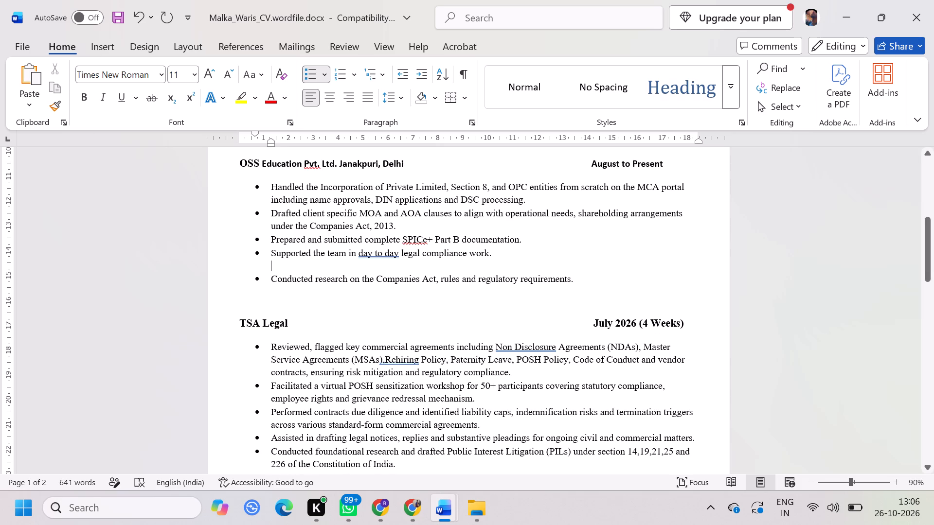
pyautogui.press('BackSpace')
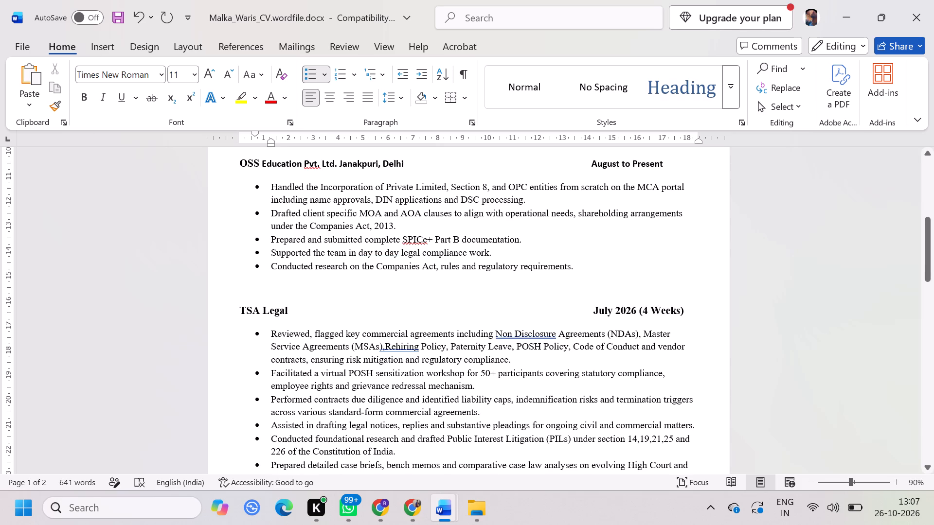
pyautogui.click(234, 304)
pyautogui.press('BackSpace')
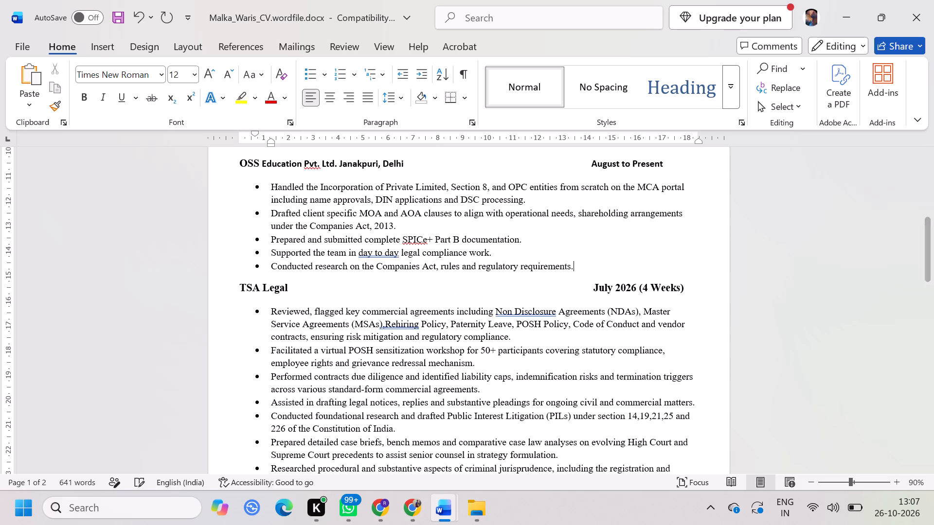
# Check the line spacing and bullet style of the OSS Education bullets, leaving both as they are.
pyautogui.scroll(3, 234, 337)
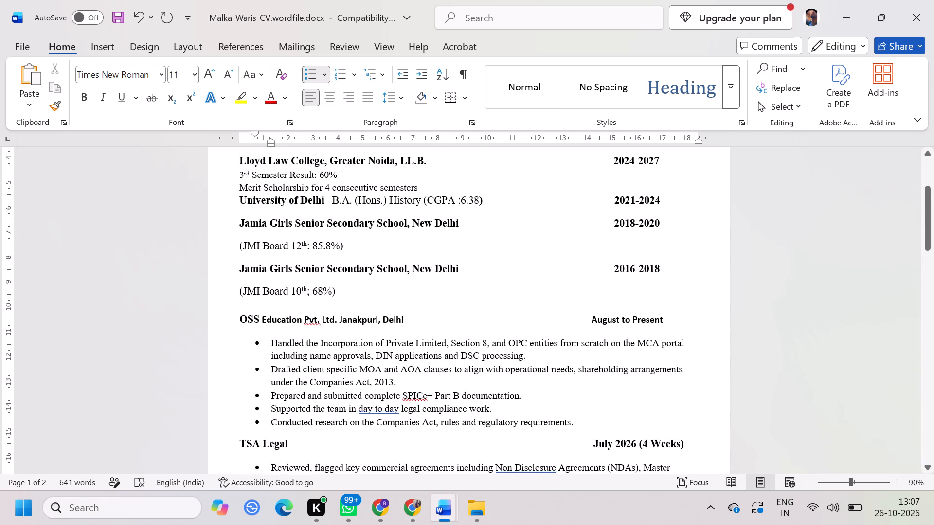
pyautogui.moveTo(269, 341); pyautogui.dragTo(595, 423)
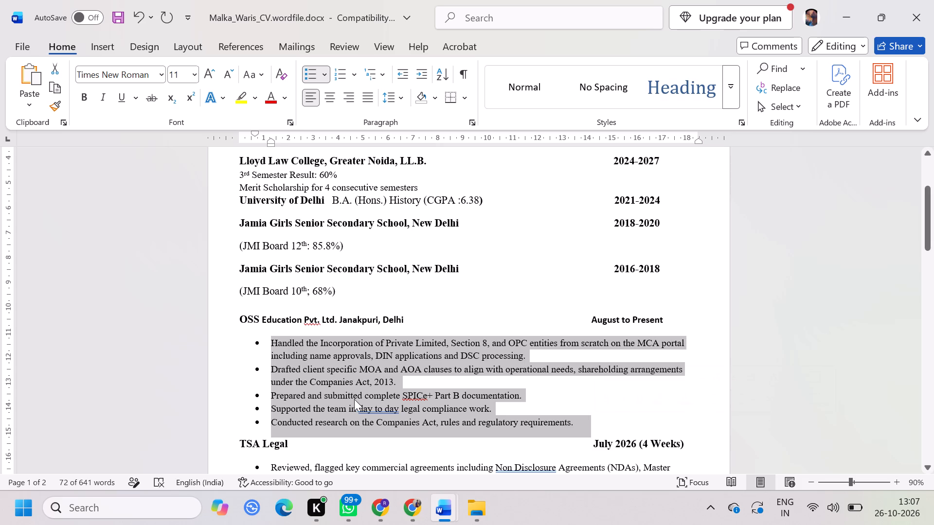
pyautogui.click(399, 96)
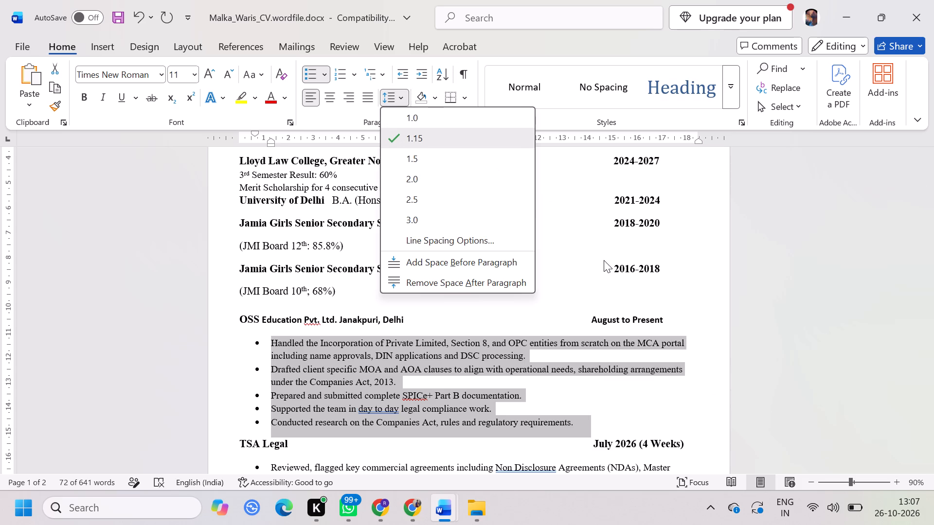
pyautogui.click(604, 260)
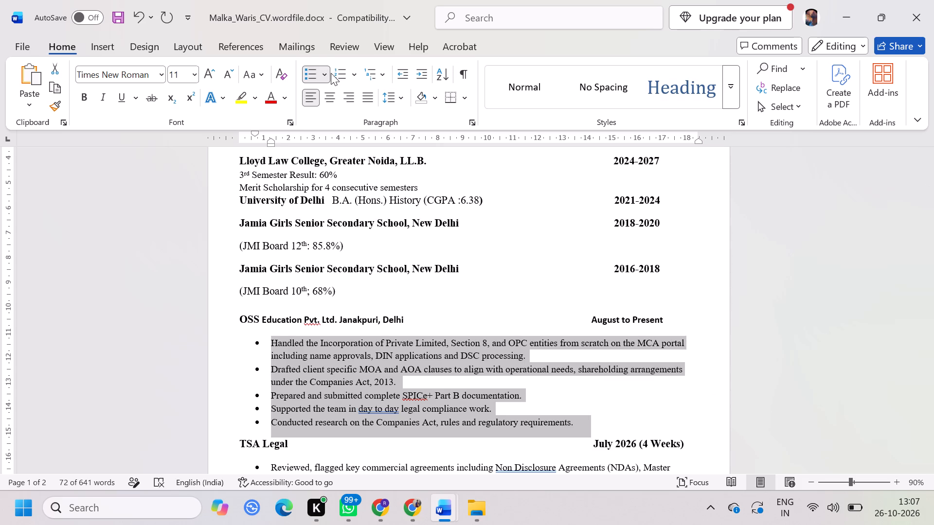
pyautogui.click(326, 73)
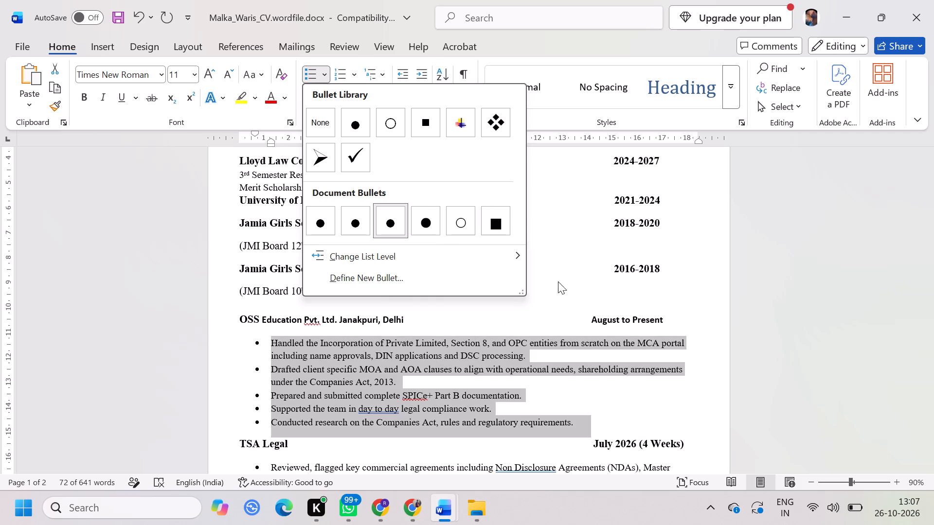
pyautogui.click(575, 294)
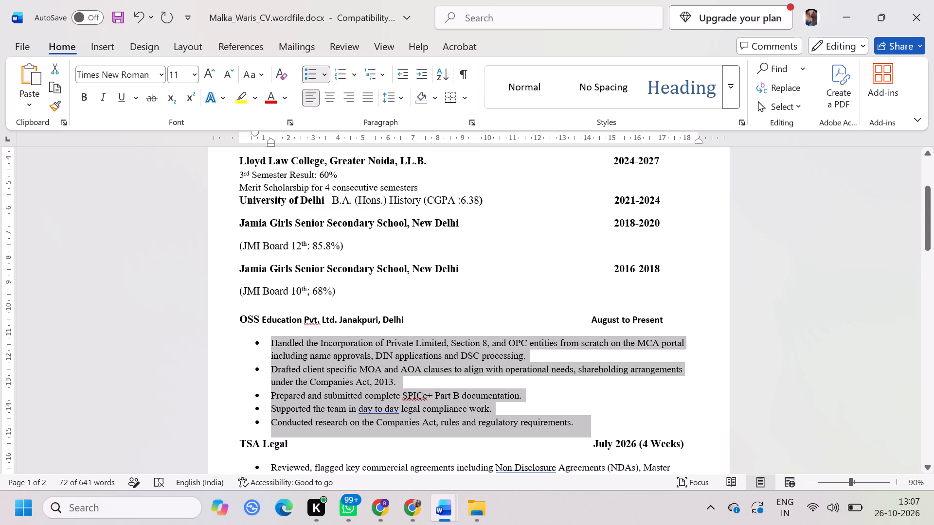
pyautogui.click(625, 420)
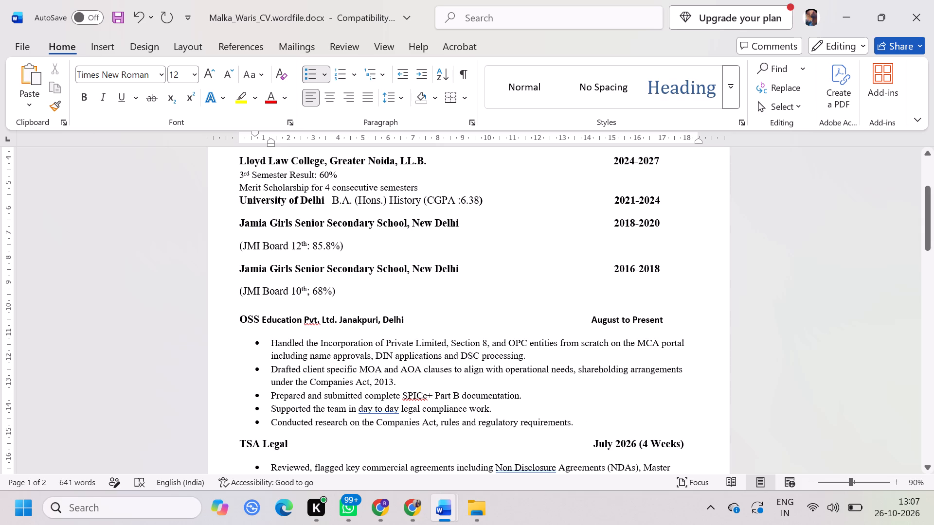
# Check the font and size used for the TSA Legal heading line.
pyautogui.moveTo(587, 450); pyautogui.dragTo(698, 447)
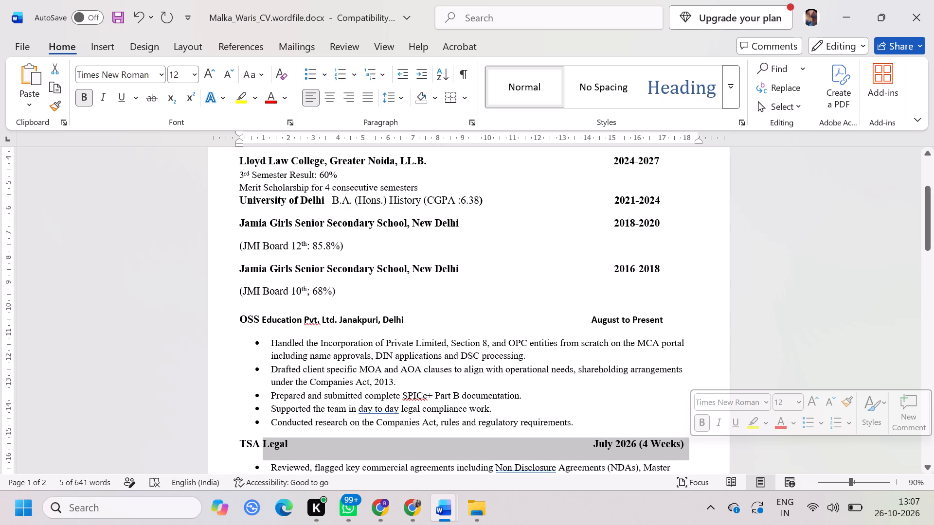
pyautogui.click(627, 419)
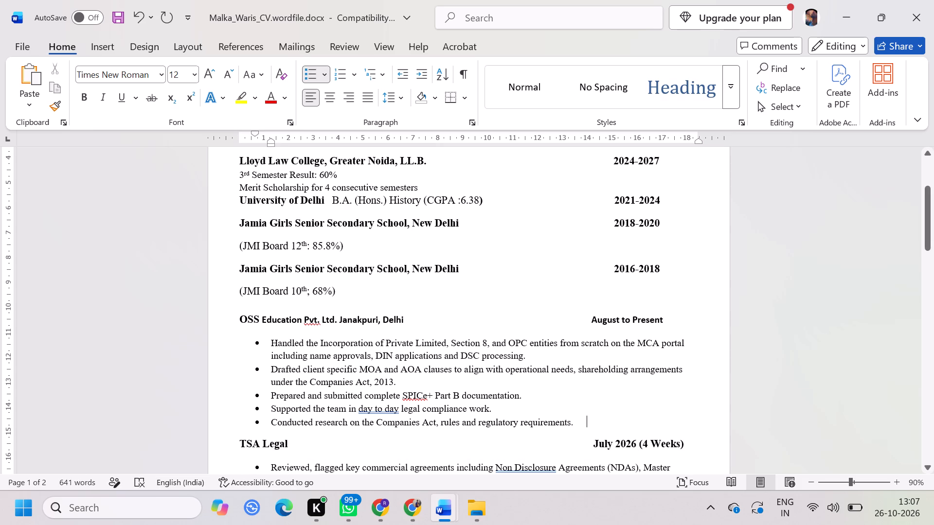
# Change the font of the whole OSS Education heading line, including its dates, to Times New Roman.
pyautogui.moveTo(250, 315); pyautogui.dragTo(617, 331)
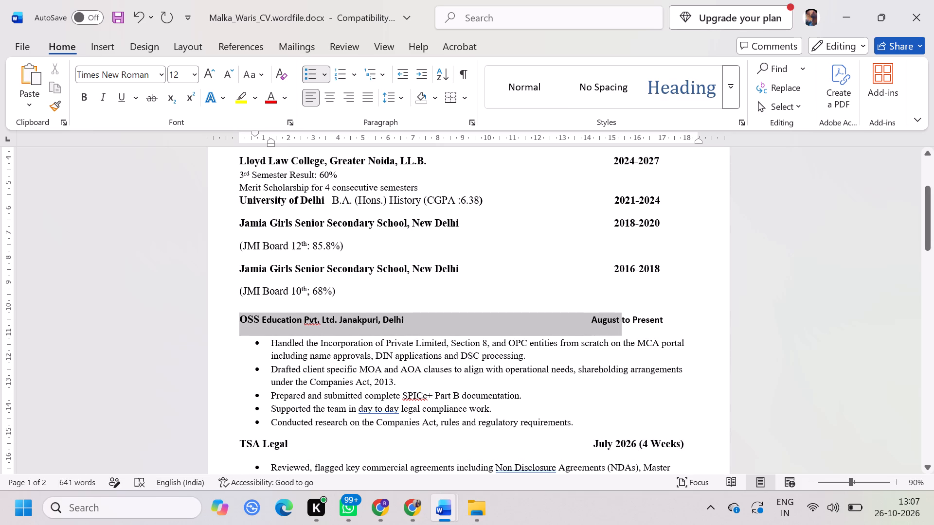
pyautogui.moveTo(617, 331); pyautogui.dragTo(668, 329)
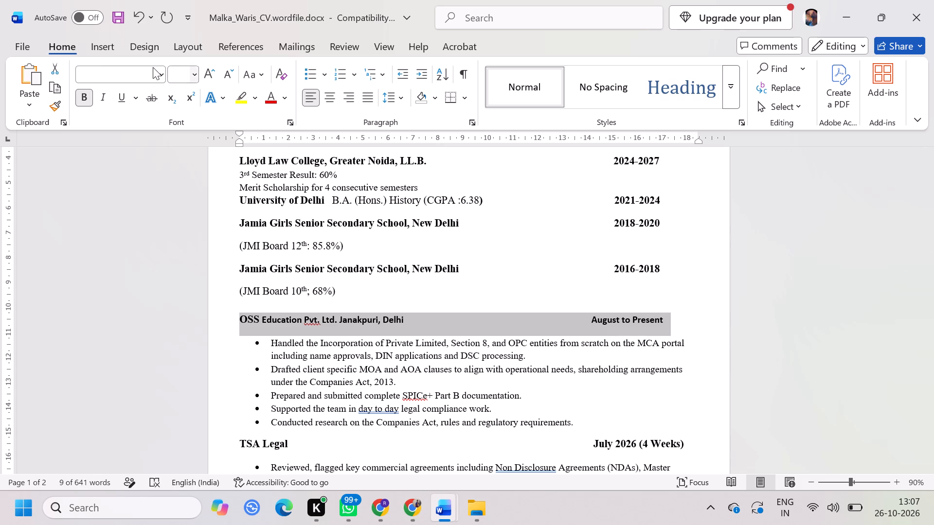
pyautogui.click(156, 69)
pyautogui.click(161, 75)
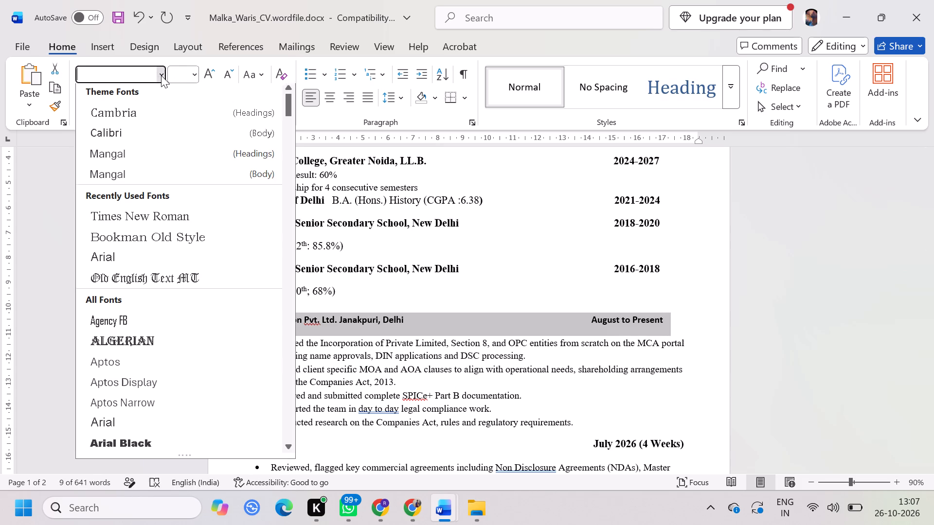
pyautogui.click(129, 222)
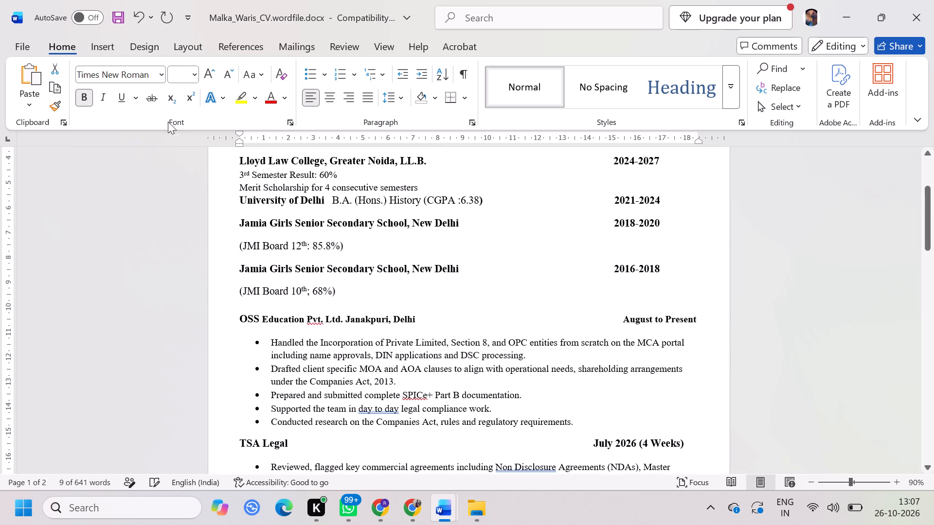
# Set the font size of the whole OSS Education heading line, including its dates, to 12.
pyautogui.click(195, 72)
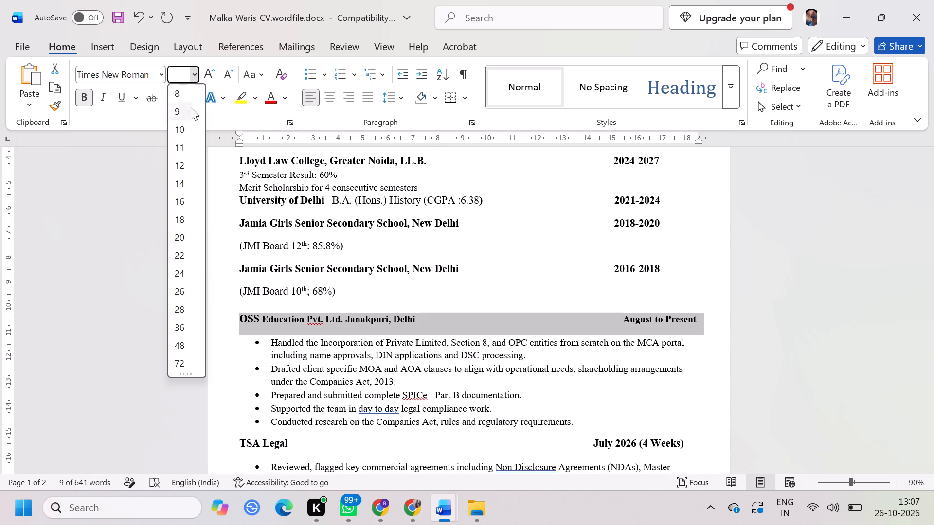
pyautogui.click(173, 165)
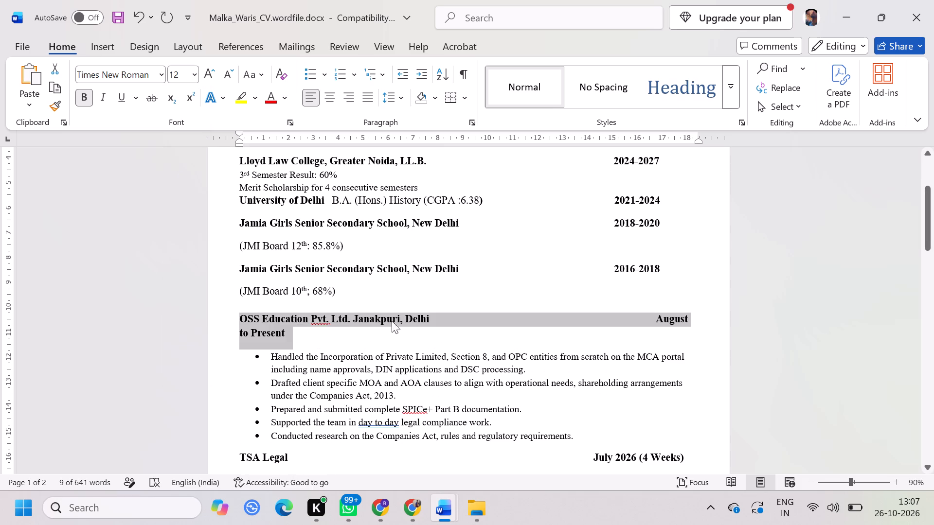
pyautogui.click(396, 329)
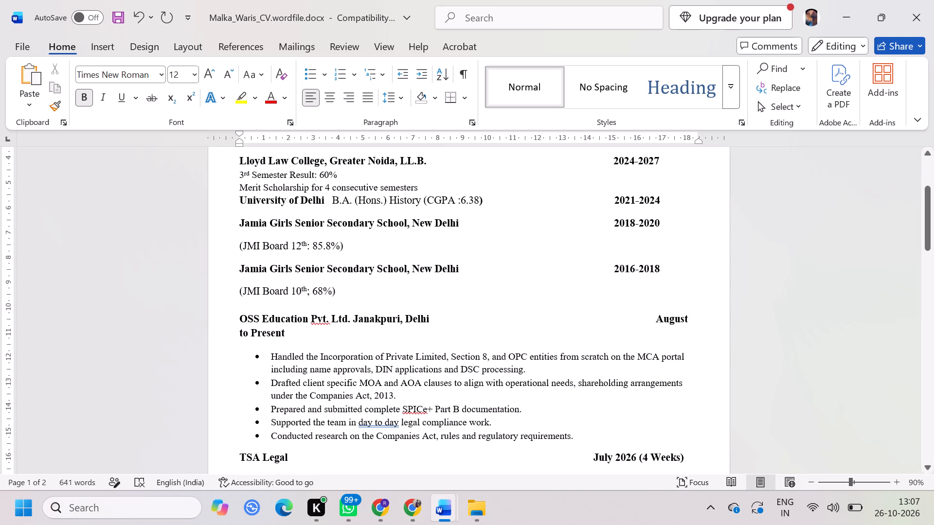
# Delete the extra spaces before "August to Present" so the dates fit on the OSS Education heading line, roughly above TSA Legal's dates.
pyautogui.click(657, 315)
pyautogui.press('BackSpace')
pyautogui.press('BackSpace')
pyautogui.press('BackSpace')
pyautogui.press('BackSpace')
pyautogui.press('BackSpace')
pyautogui.press('BackSpace')
pyautogui.press('BackSpace')
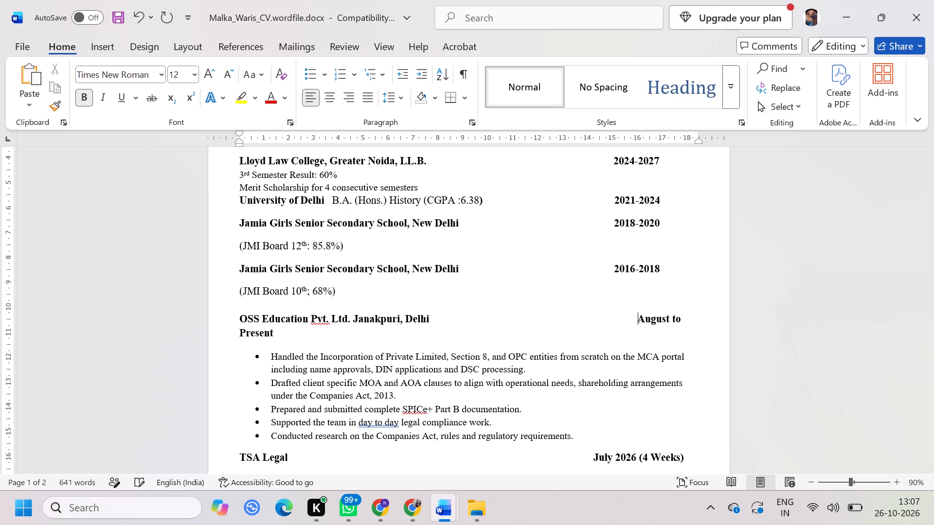
pyautogui.press('BackSpace')
pyautogui.press('BackSpace')
pyautogui.press('BackSpace')
pyautogui.press('BackSpace')
pyautogui.press('BackSpace')
pyautogui.press('BackSpace')
pyautogui.press('BackSpace')
pyautogui.press('BackSpace')
pyautogui.press('BackSpace')
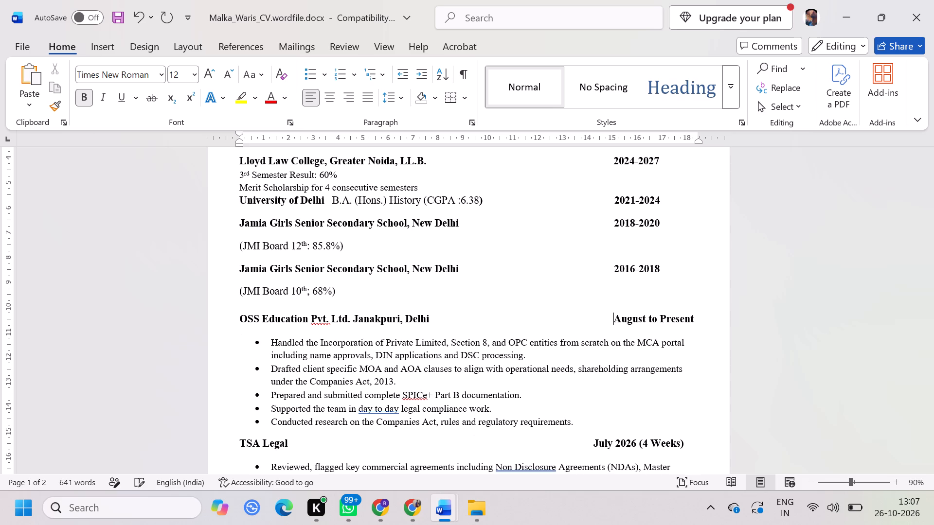
pyautogui.press('BackSpace')
pyautogui.press('BackSpace')
pyautogui.press('BackSpace')
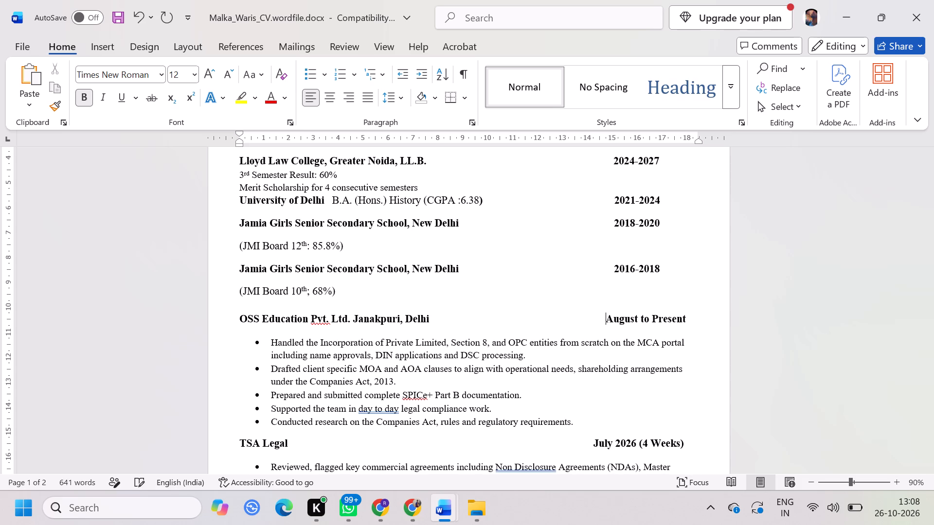
pyautogui.press('BackSpace')
pyautogui.press('BackSpace')
pyautogui.press('BackSpace')
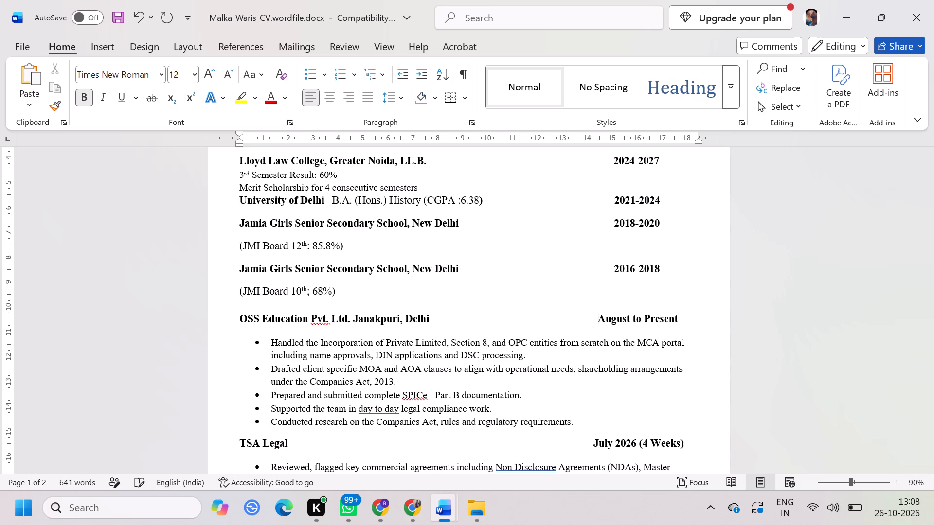
# Look over the OSS Education and neighbouring entries, and save the CV document.
pyautogui.scroll(-1, 657, 315)
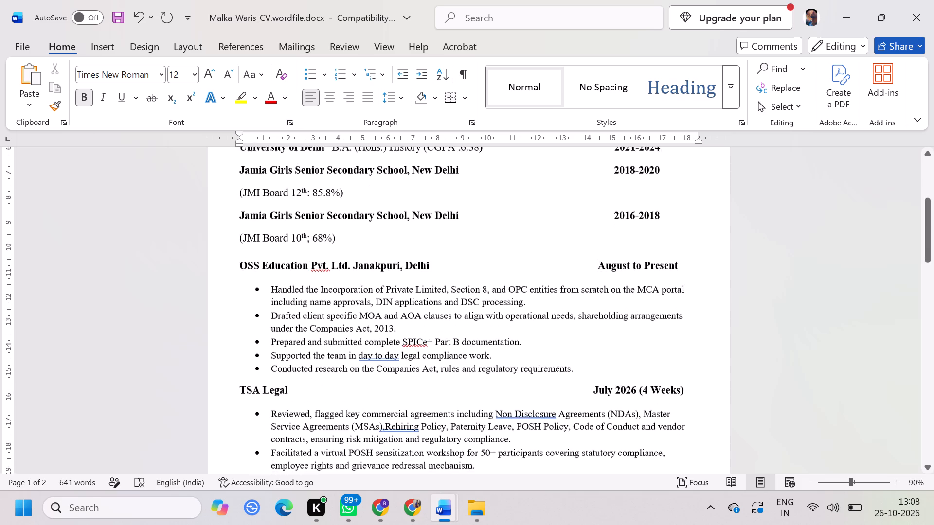
pyautogui.scroll(-2, 657, 315)
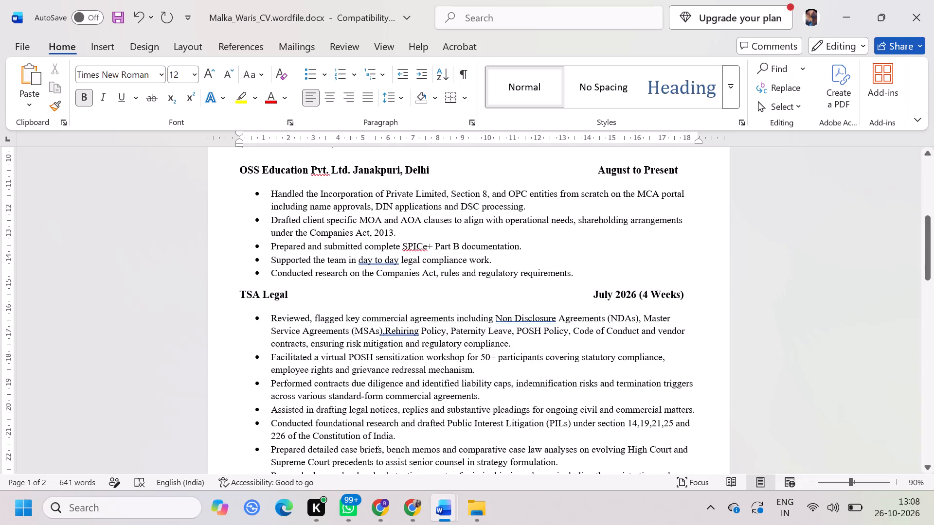
pyautogui.scroll(3, 507, 350)
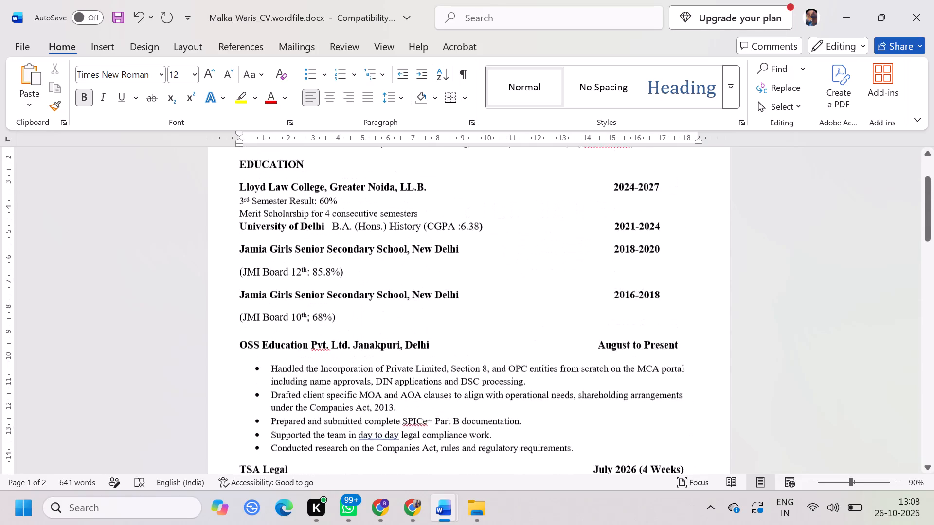
pyautogui.hotkey('ctrl', 's')
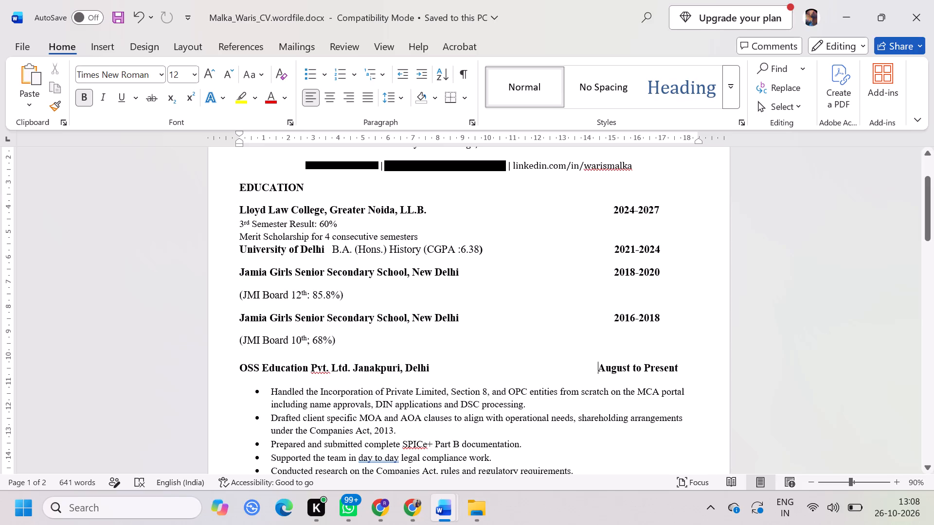
# Print the whole CV with Microsoft Print to PDF, saving it in Documents under the candidate's full name followed by "CV".
pyautogui.scroll(1, 343, 254)
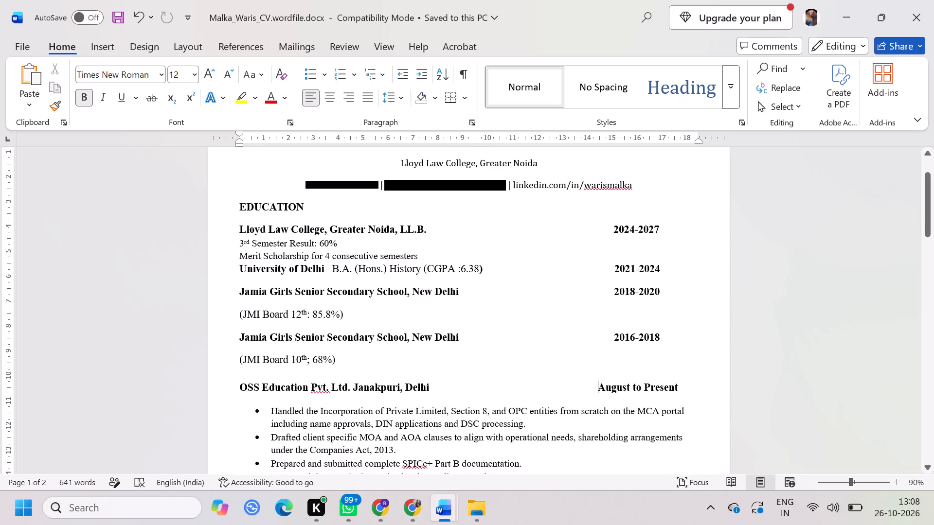
pyautogui.hotkey('ctrl', 'p')
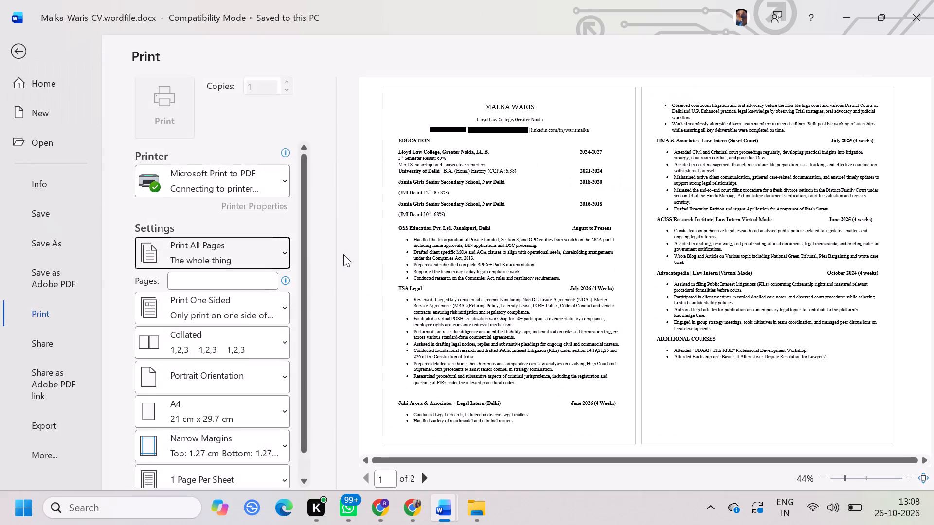
pyautogui.click(167, 109)
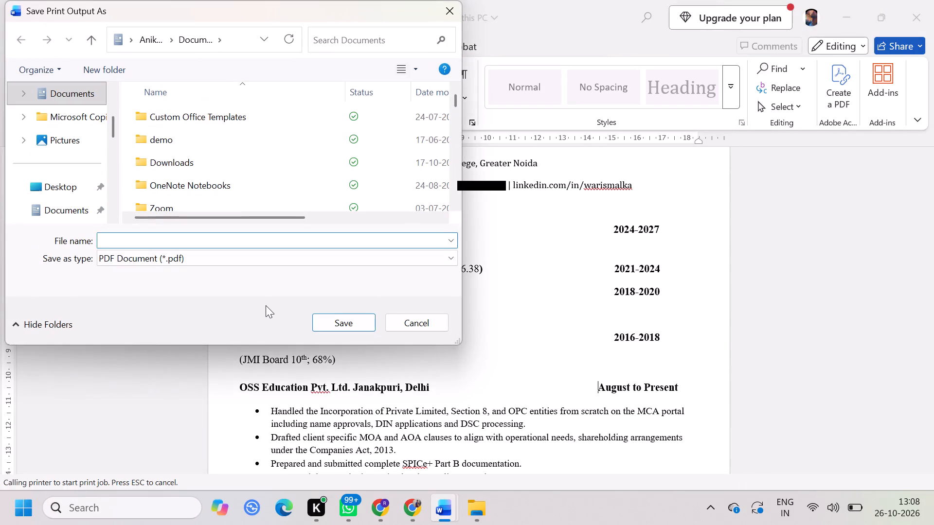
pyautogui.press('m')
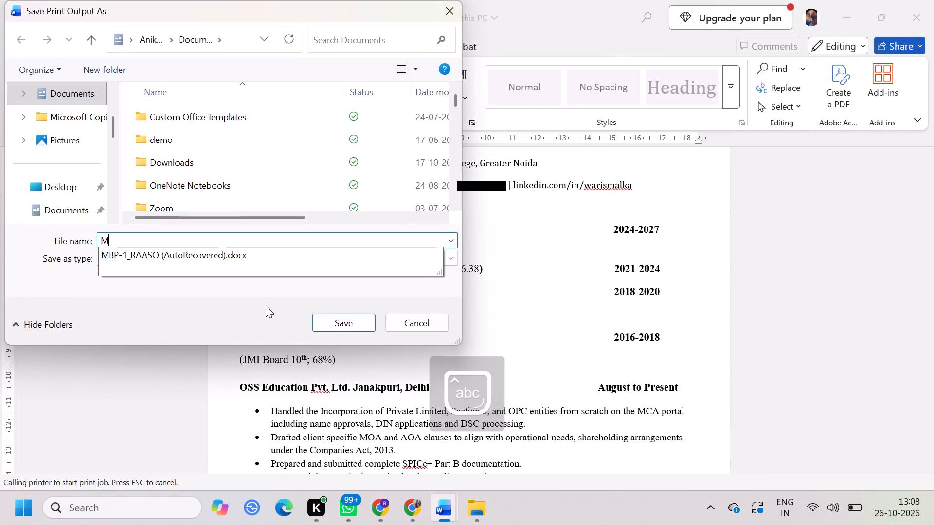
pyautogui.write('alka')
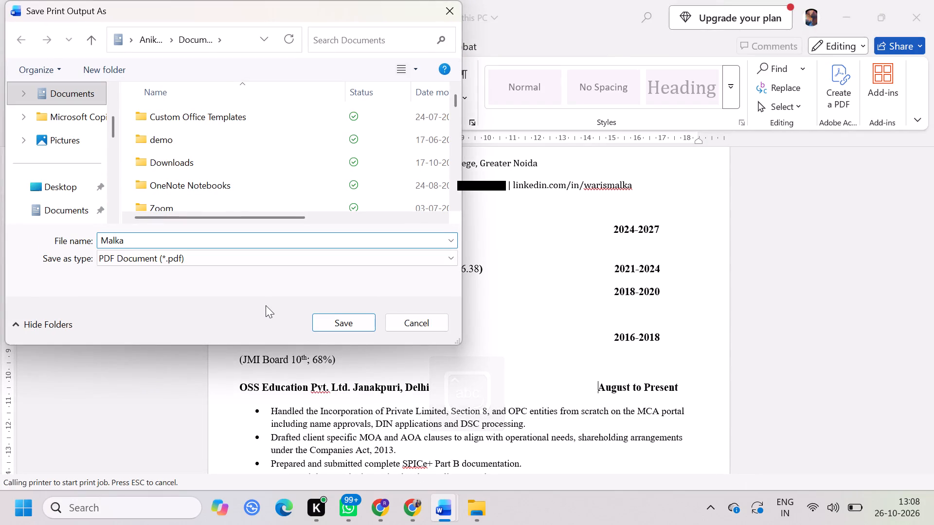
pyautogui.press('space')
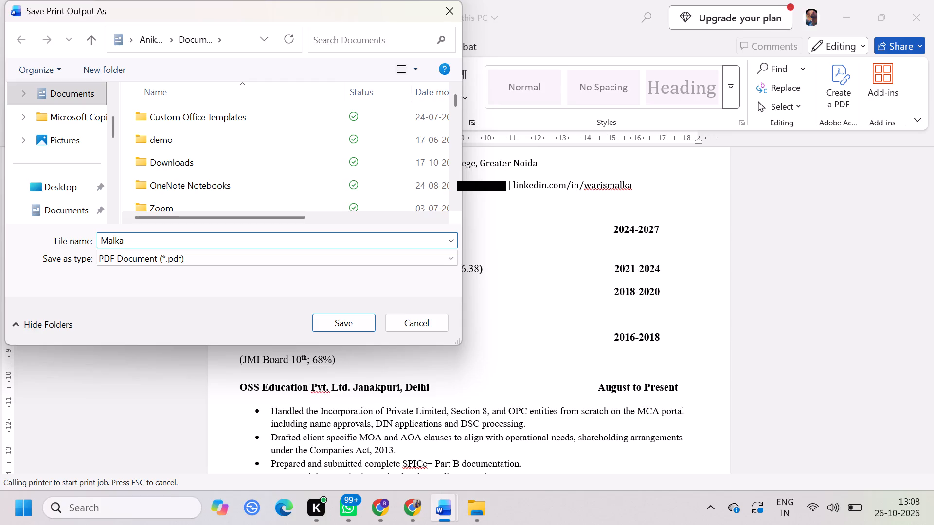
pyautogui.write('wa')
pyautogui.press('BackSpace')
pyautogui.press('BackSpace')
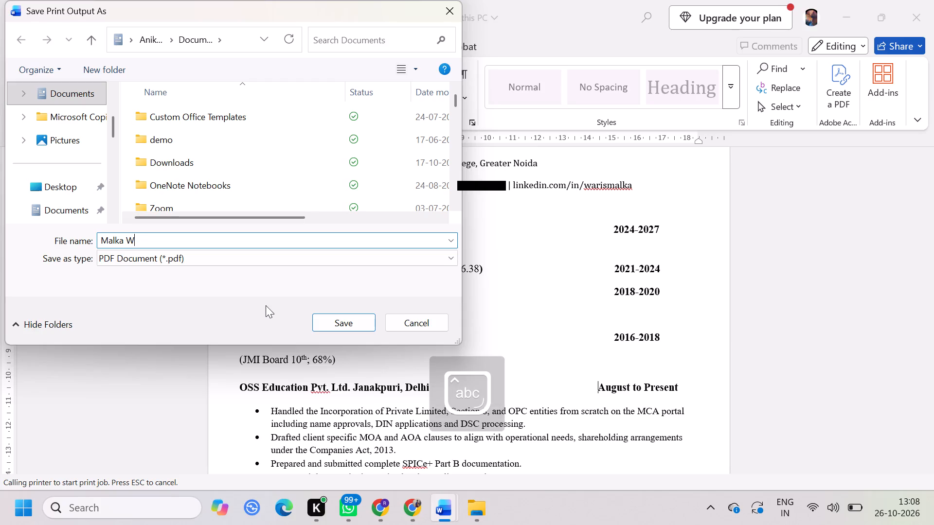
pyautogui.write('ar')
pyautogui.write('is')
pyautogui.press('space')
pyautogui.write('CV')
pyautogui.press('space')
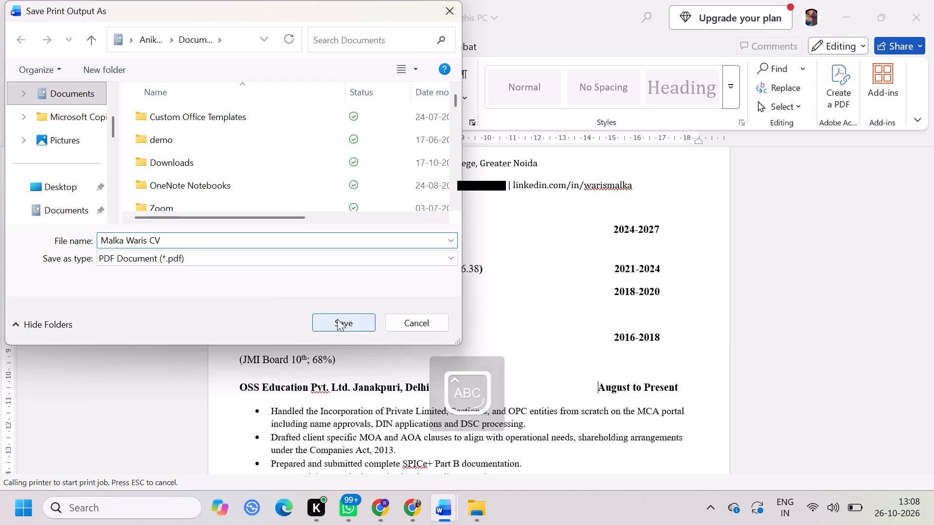
pyautogui.click(337, 319)
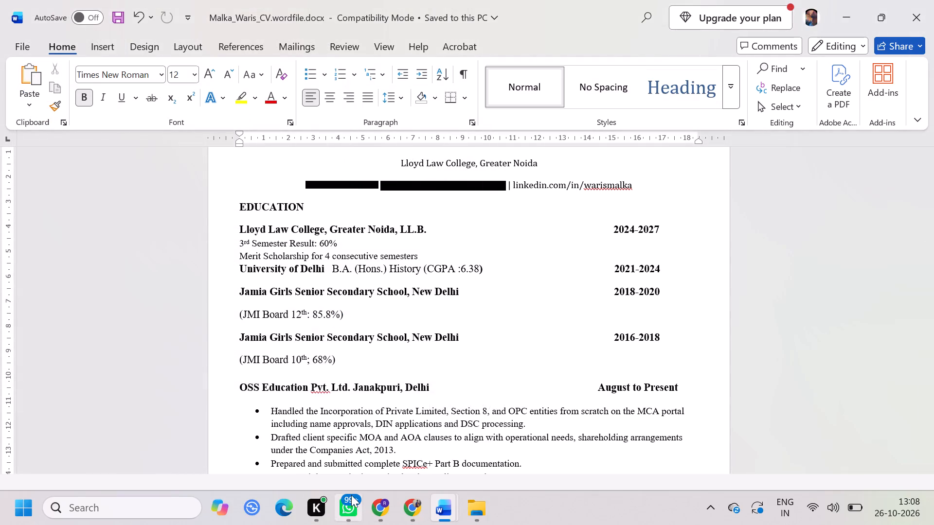
# Review the exported PDF CV in Acrobat through to its last page and close it, returning to File Explorer's Downloads folder.
pyautogui.click(471, 509)
pyautogui.scroll(3, 248, 271)
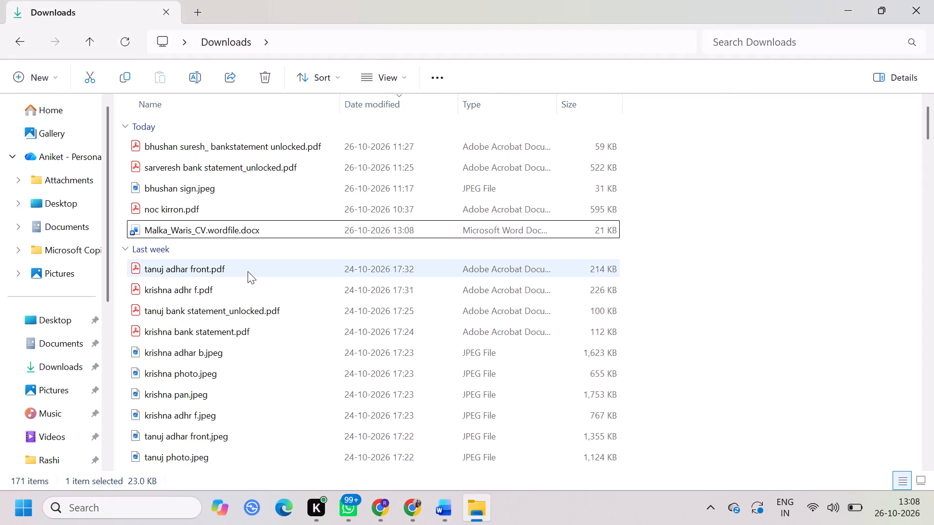
pyautogui.scroll(2, 248, 271)
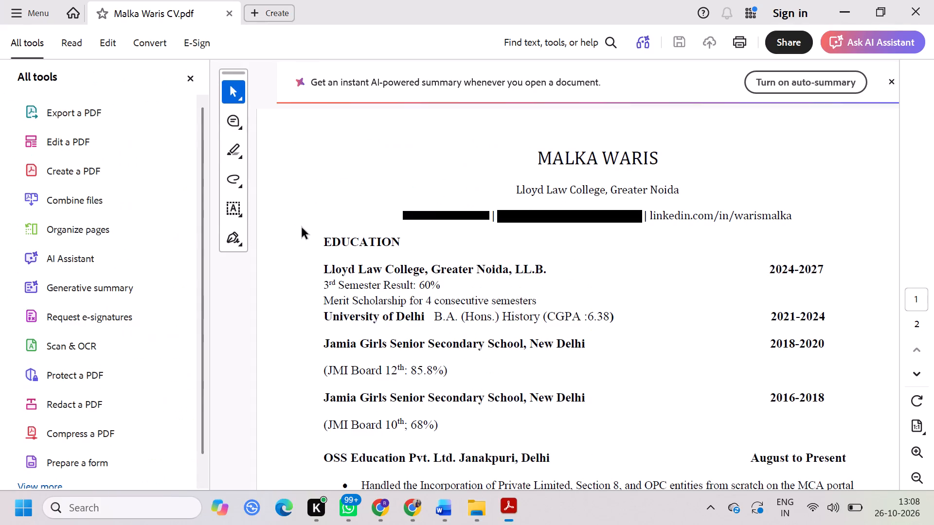
pyautogui.scroll(-10, 461, 281)
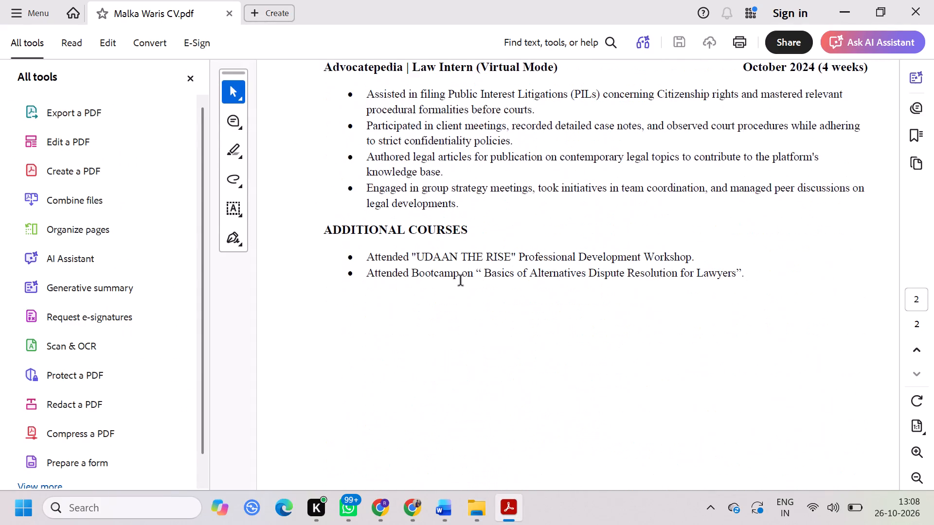
pyautogui.scroll(13, 461, 281)
pyautogui.click(933, 6)
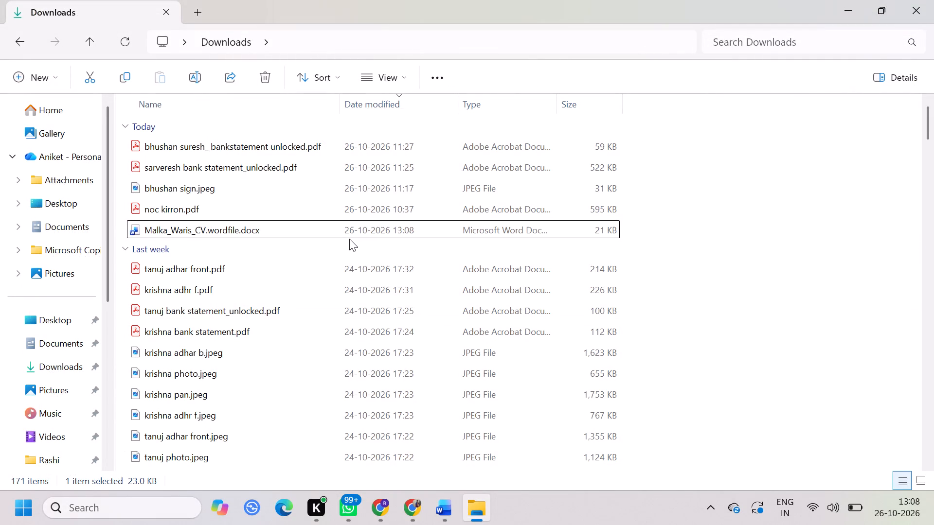
# Cut the CV's Word file from the Downloads folder.
pyautogui.click(335, 228)
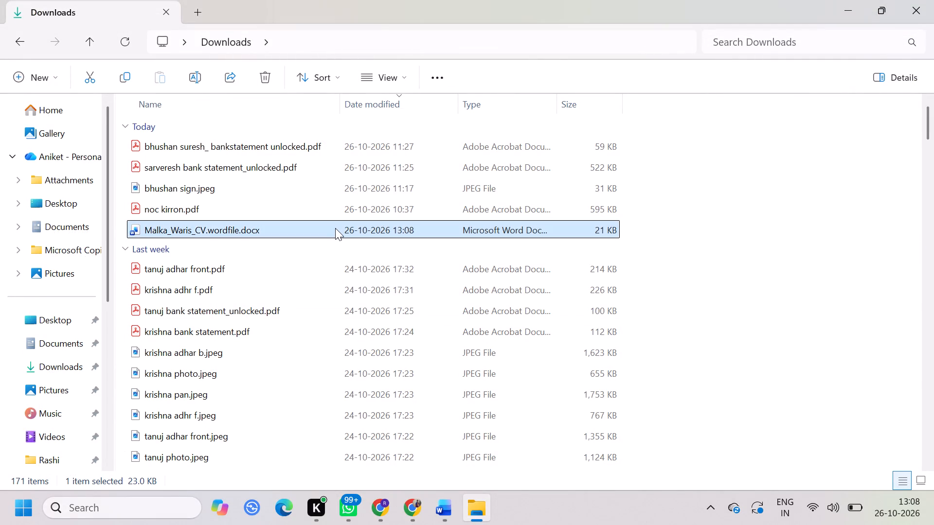
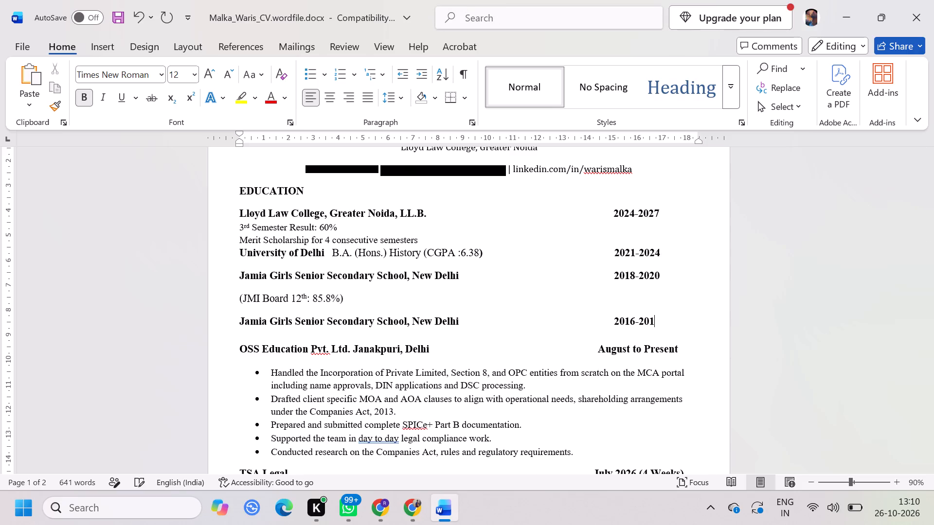
pyautogui.hotkey('ctrl', 'z')
# Delete the JMI Board 12th result line below the 2018-2020 school entry.
pyautogui.click(346, 296)
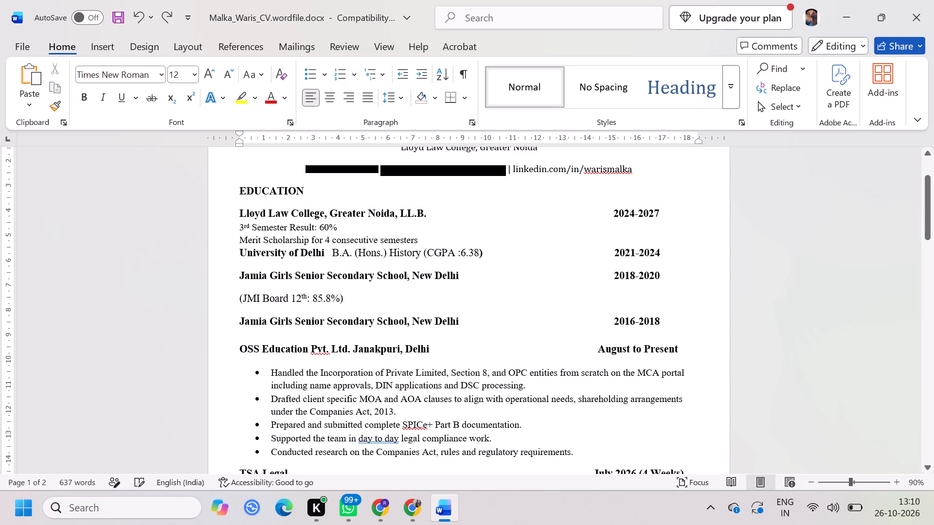
pyautogui.press('BackSpace')
pyautogui.press('BackSpace')
pyautogui.press('BackSpace')
pyautogui.press('BackSpace')
pyautogui.press('BackSpace')
pyautogui.press('BackSpace')
pyautogui.press('BackSpace')
pyautogui.press('BackSpace')
pyautogui.press('BackSpace')
pyautogui.press('BackSpace')
pyautogui.press('BackSpace')
pyautogui.press('BackSpace')
pyautogui.press('BackSpace')
pyautogui.press('BackSpace')
pyautogui.press('BackSpace')
pyautogui.press('BackSpace')
pyautogui.press('BackSpace')
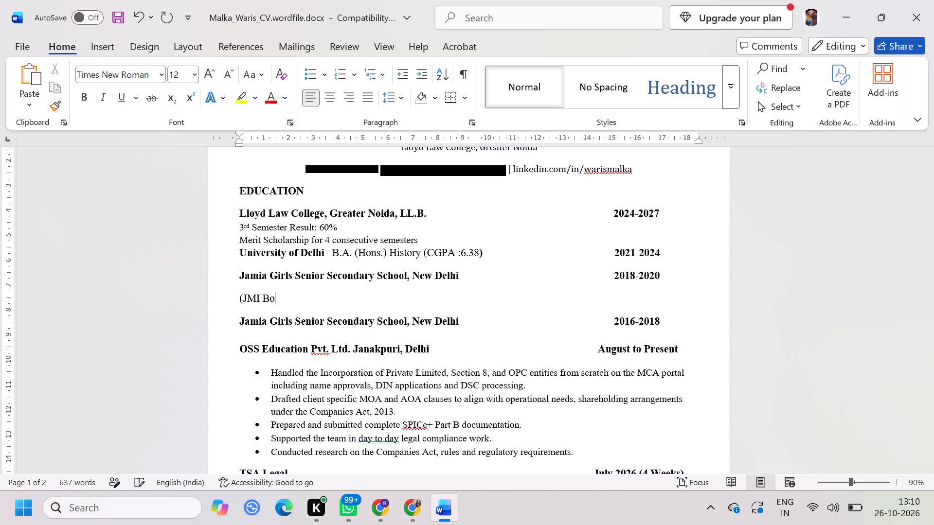
pyautogui.press('BackSpace')
pyautogui.press('BackSpace')
pyautogui.press('BackSpace')
pyautogui.press('BackSpace')
pyautogui.press('BackSpace')
pyautogui.press('BackSpace')
pyautogui.press('BackSpace')
pyautogui.press('BackSpace')
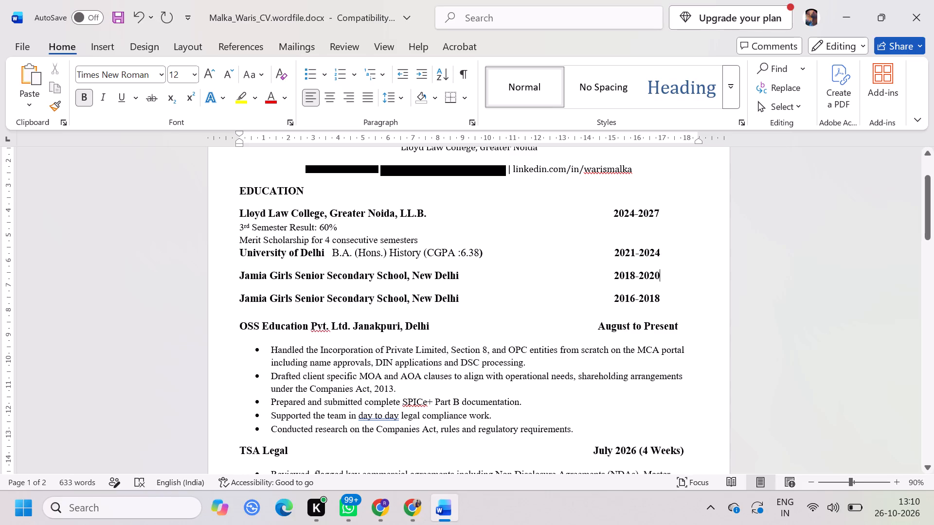
# Delete the B.A. (Hons.) History degree and CGPA text from the University of Delhi entry, keeping its dates.
pyautogui.click(495, 256)
pyautogui.press('BackSpace')
pyautogui.press('BackSpace')
pyautogui.press('BackSpace')
pyautogui.press('BackSpace')
pyautogui.press('BackSpace')
pyautogui.press('BackSpace')
pyautogui.press('BackSpace')
pyautogui.press('BackSpace')
pyautogui.press('BackSpace')
pyautogui.press('BackSpace')
pyautogui.press('BackSpace')
pyautogui.press('BackSpace')
pyautogui.press('BackSpace')
pyautogui.press('BackSpace')
pyautogui.press('BackSpace')
pyautogui.press('BackSpace')
pyautogui.press('BackSpace')
pyautogui.press('BackSpace')
pyautogui.press('BackSpace')
pyautogui.press('BackSpace')
pyautogui.press('BackSpace')
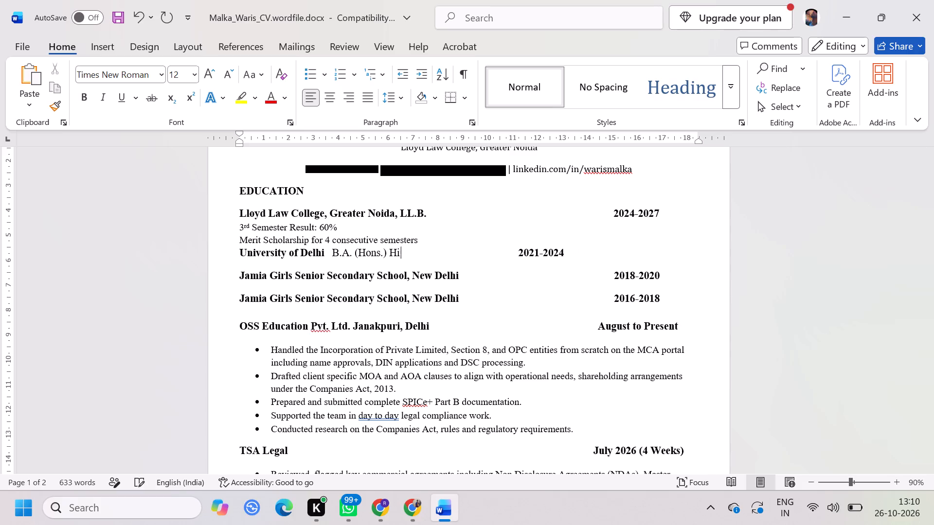
pyautogui.press('BackSpace')
pyautogui.press('BackSpace')
pyautogui.press('BackSpace')
pyautogui.press('BackSpace')
pyautogui.press('BackSpace')
pyautogui.press('BackSpace')
pyautogui.press('BackSpace')
pyautogui.press('BackSpace')
pyautogui.press('BackSpace')
pyautogui.press('BackSpace')
pyautogui.press('BackSpace')
pyautogui.press('BackSpace')
pyautogui.press('BackSpace')
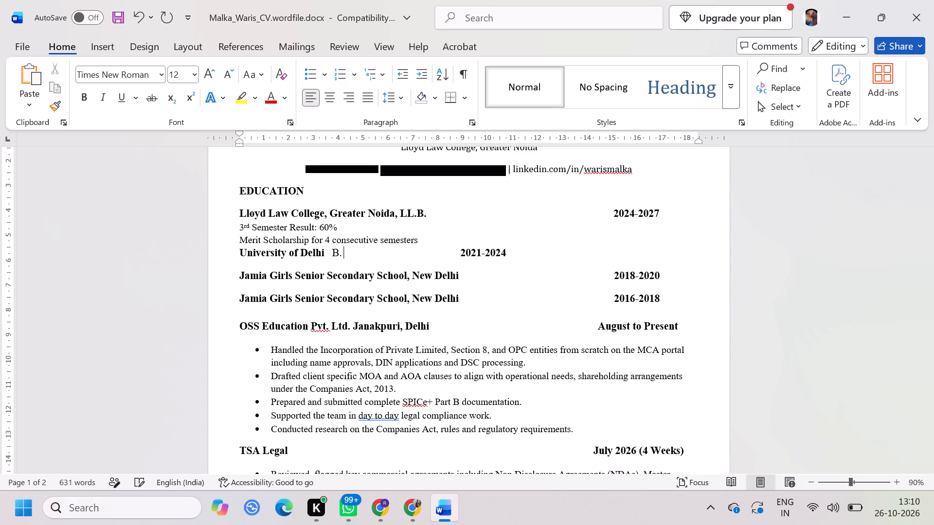
pyautogui.press('BackSpace')
pyautogui.press('BackSpace')
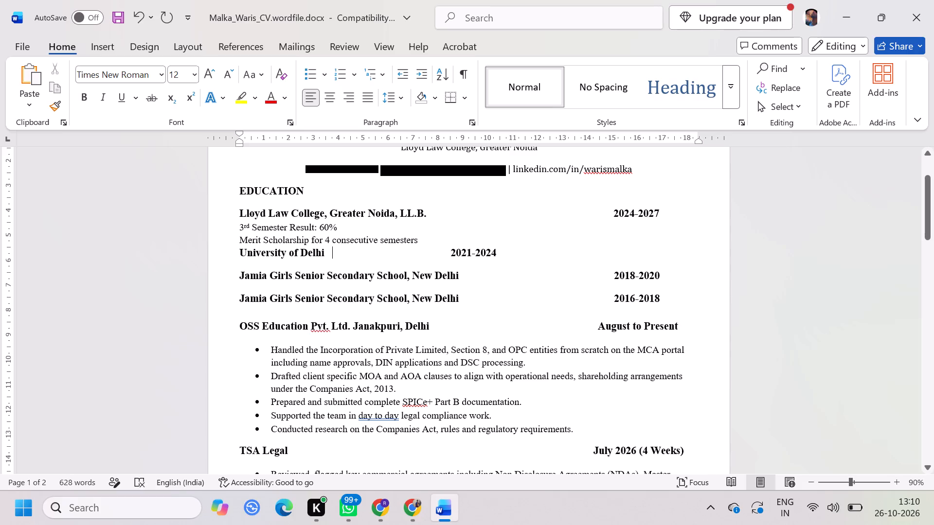
# Pad the University of Delhi line with spaces so that 2021-2024 lines up with the other Education dates.
pyautogui.click(448, 251)
pyautogui.press('space')
pyautogui.press('space')
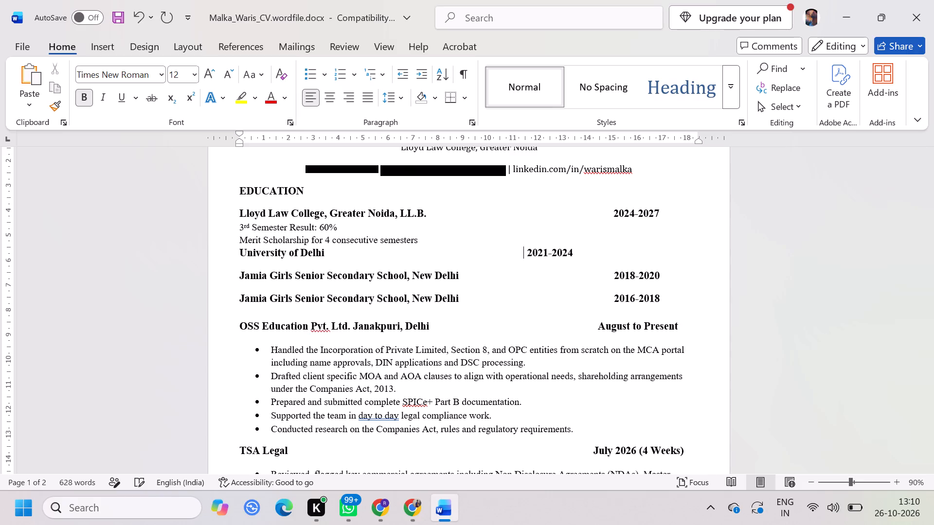
pyautogui.press('space')
pyautogui.press('space')
pyautogui.press('space')
pyautogui.press('space')
pyautogui.press('space')
pyautogui.press('space')
pyautogui.press('space')
pyautogui.press('space')
pyautogui.press('space')
pyautogui.press('space')
pyautogui.press('space')
pyautogui.press('space')
pyautogui.press('space')
pyautogui.press('space')
pyautogui.press('space')
pyautogui.press('space')
pyautogui.press('space')
pyautogui.press('space')
pyautogui.press('space')
pyautogui.press('space')
pyautogui.press('space')
pyautogui.press('space')
pyautogui.press('space')
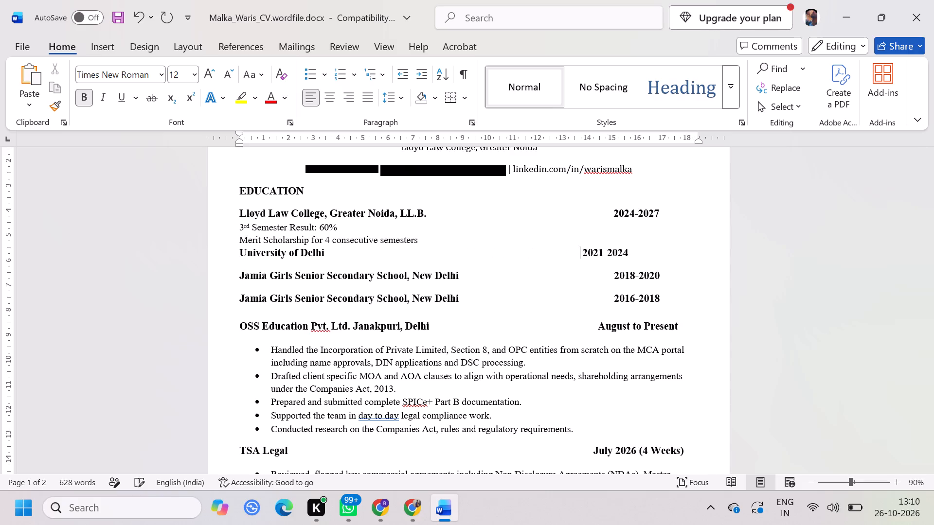
pyautogui.press('space')
pyautogui.press('space')
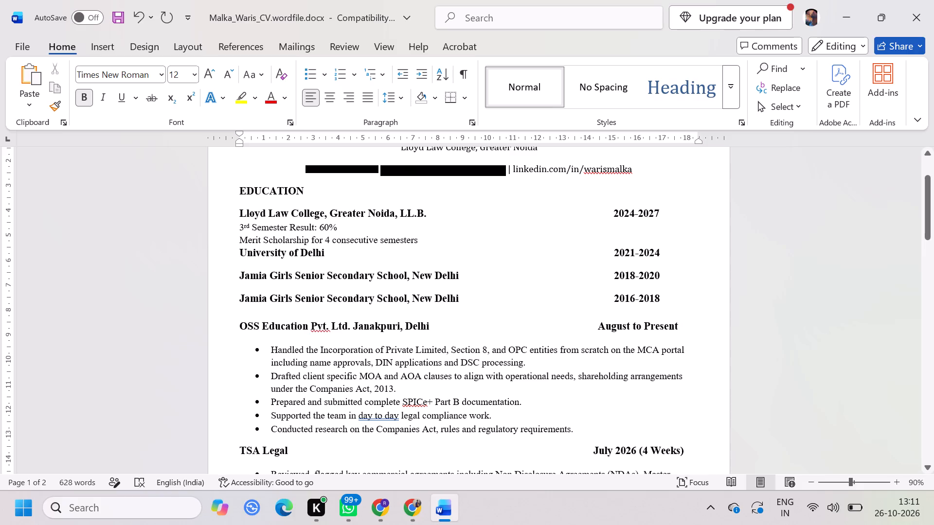
# Delete the 3rd semester result and merit scholarship lines under the Lloyd Law College entry.
pyautogui.moveTo(234, 227); pyautogui.dragTo(413, 252)
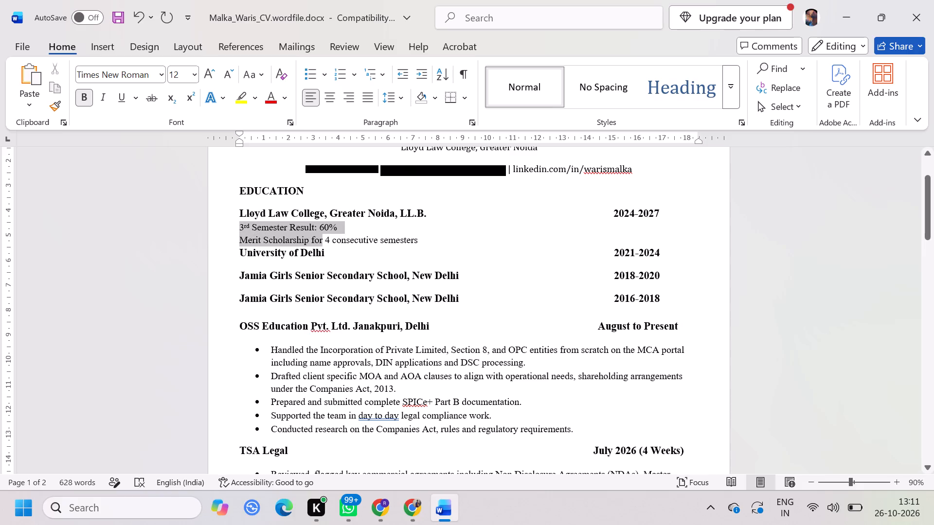
pyautogui.moveTo(413, 252); pyautogui.dragTo(424, 242)
pyautogui.press('BackSpace')
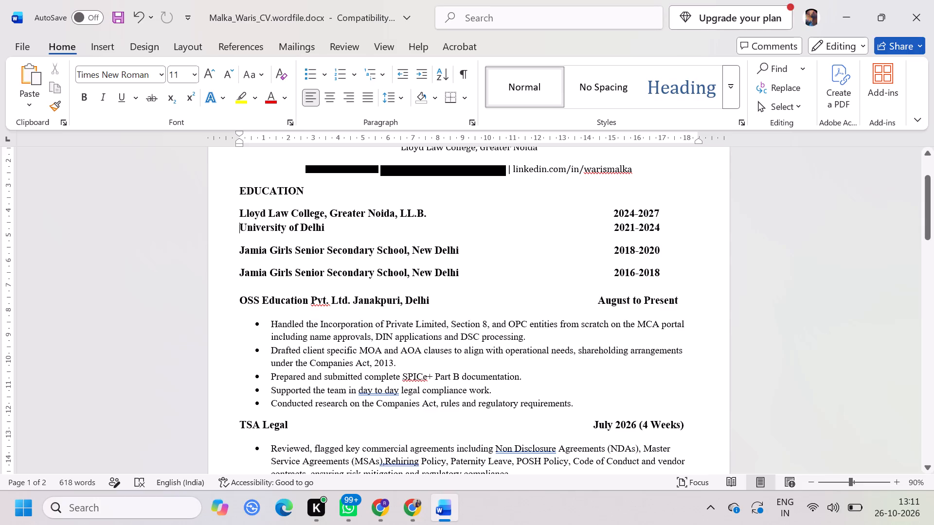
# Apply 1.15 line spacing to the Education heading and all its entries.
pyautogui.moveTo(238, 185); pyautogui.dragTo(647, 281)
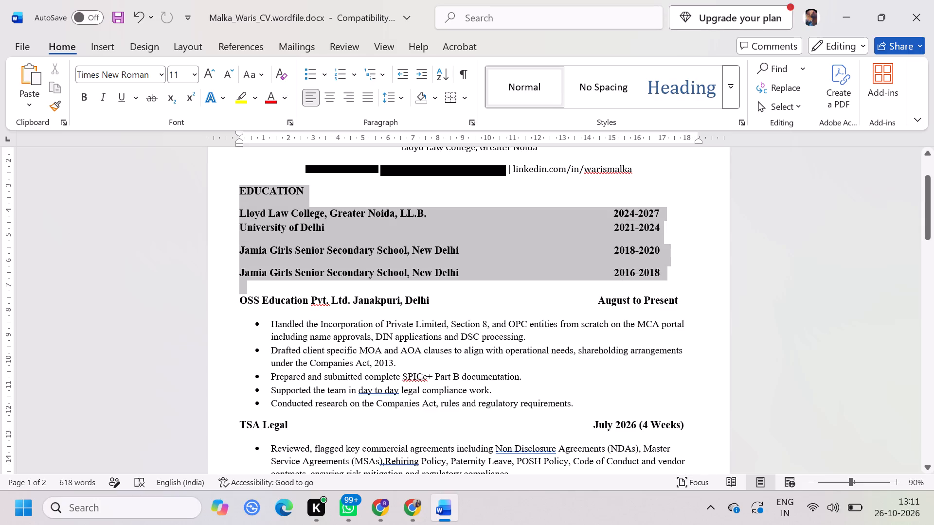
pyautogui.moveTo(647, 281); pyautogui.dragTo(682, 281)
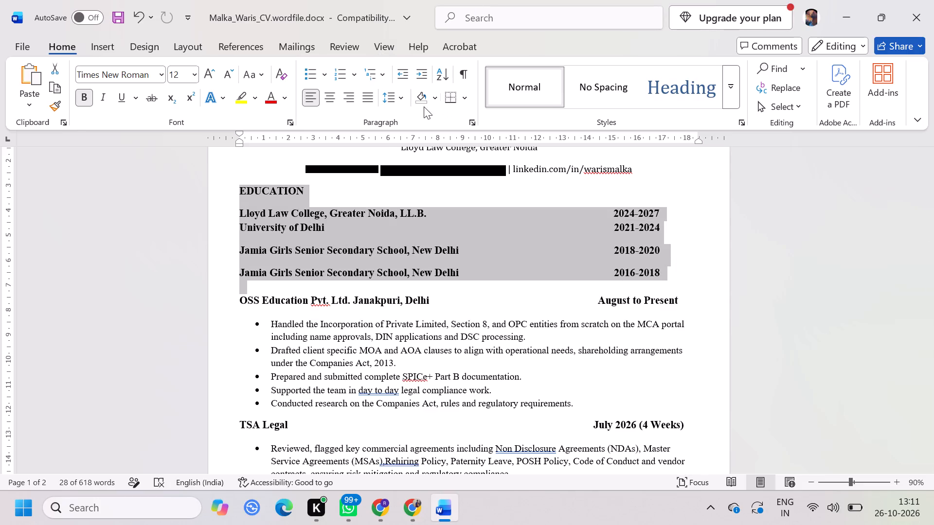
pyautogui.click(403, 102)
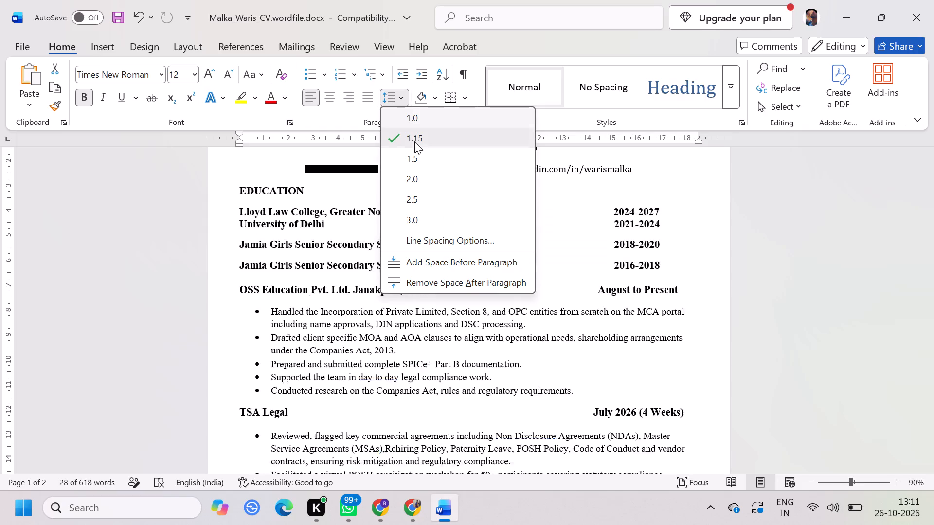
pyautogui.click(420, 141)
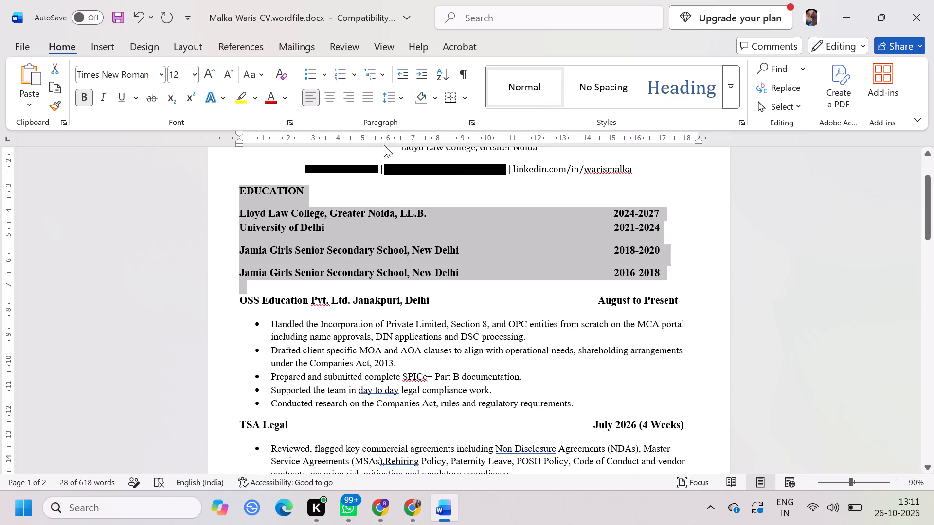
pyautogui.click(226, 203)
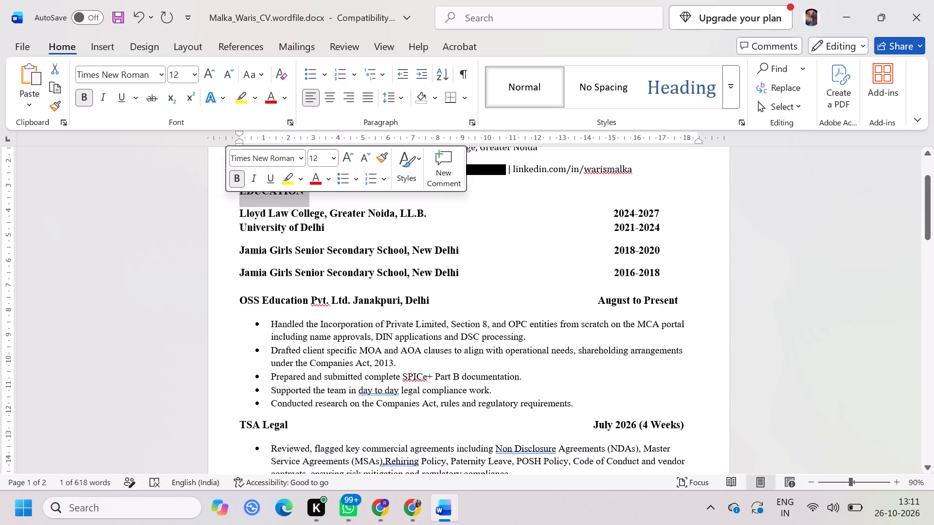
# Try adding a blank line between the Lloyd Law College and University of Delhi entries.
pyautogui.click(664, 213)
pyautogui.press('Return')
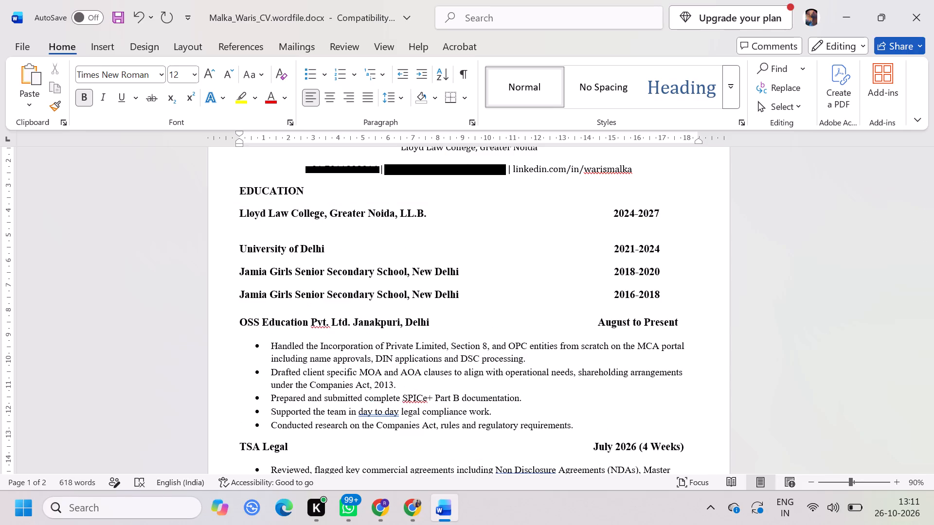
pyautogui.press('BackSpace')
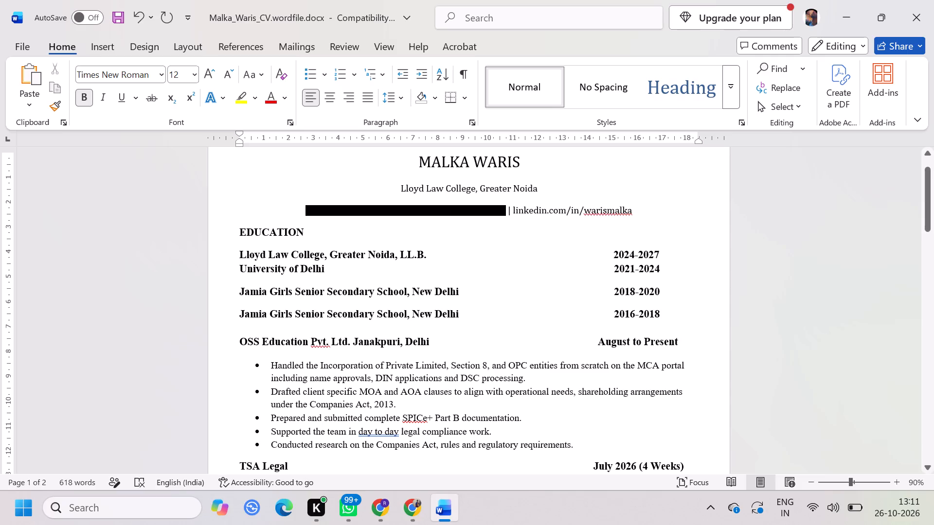
# Apply 1.15 line spacing again to the whole Education section, from its heading to the 2016-2018 school entry.
pyautogui.moveTo(233, 231); pyautogui.dragTo(645, 307)
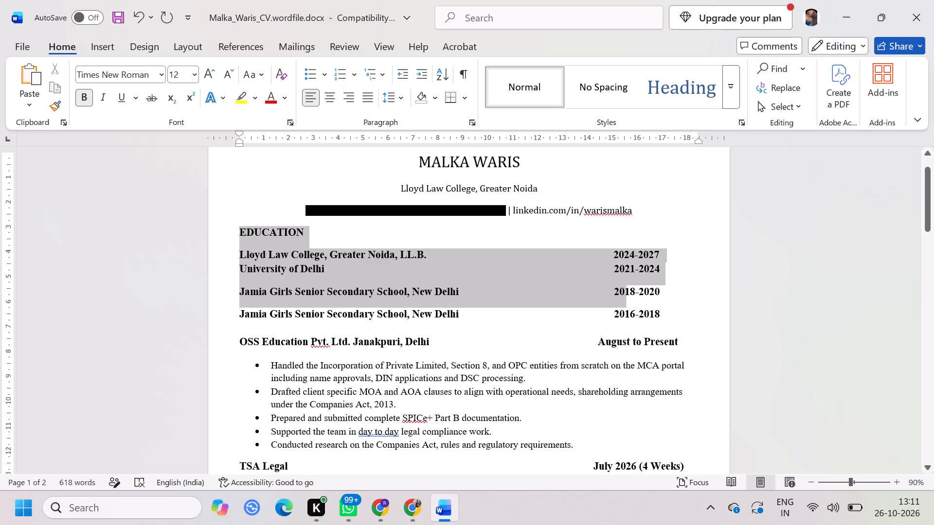
pyautogui.moveTo(645, 307); pyautogui.dragTo(677, 311)
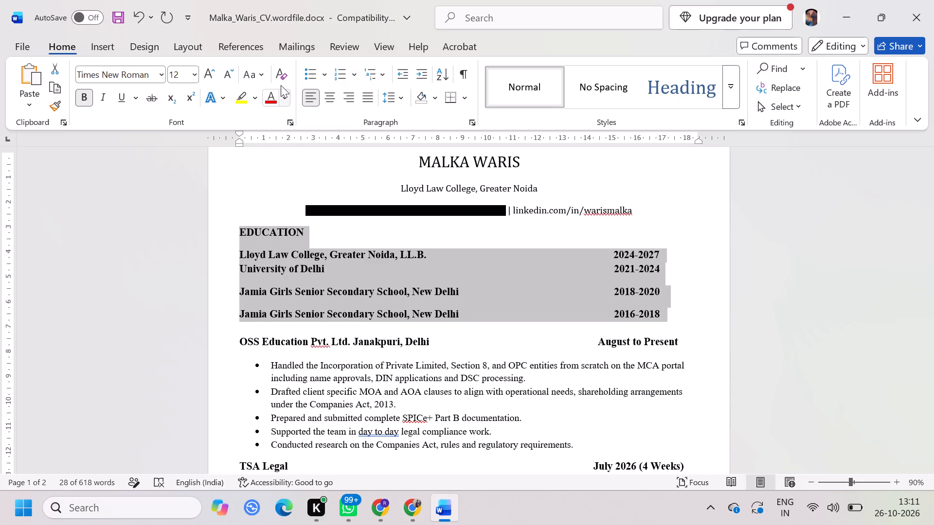
pyautogui.click(325, 74)
pyautogui.click(325, 74)
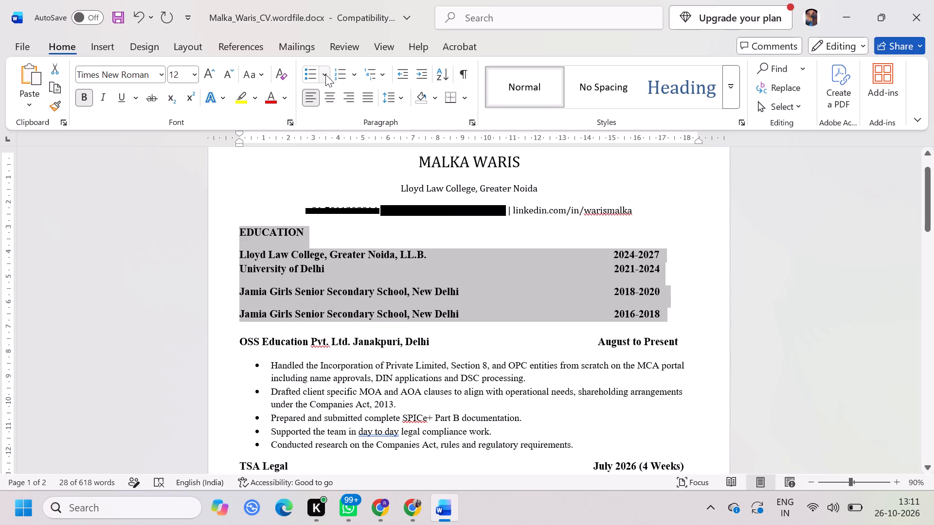
pyautogui.click(397, 104)
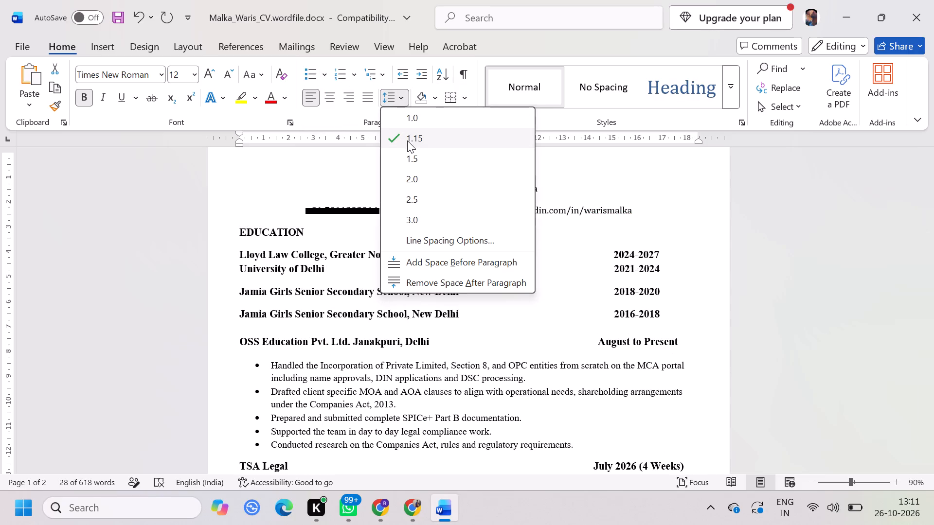
pyautogui.click(407, 140)
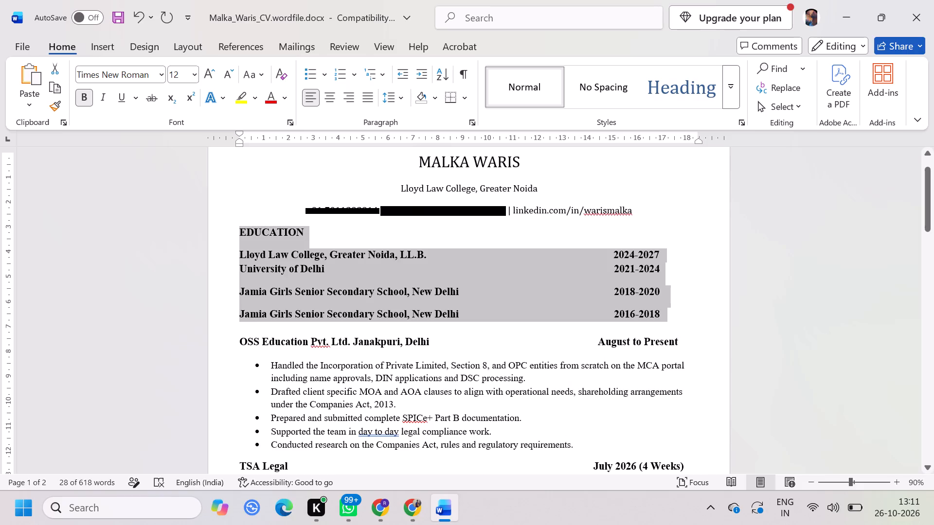
pyautogui.click(342, 184)
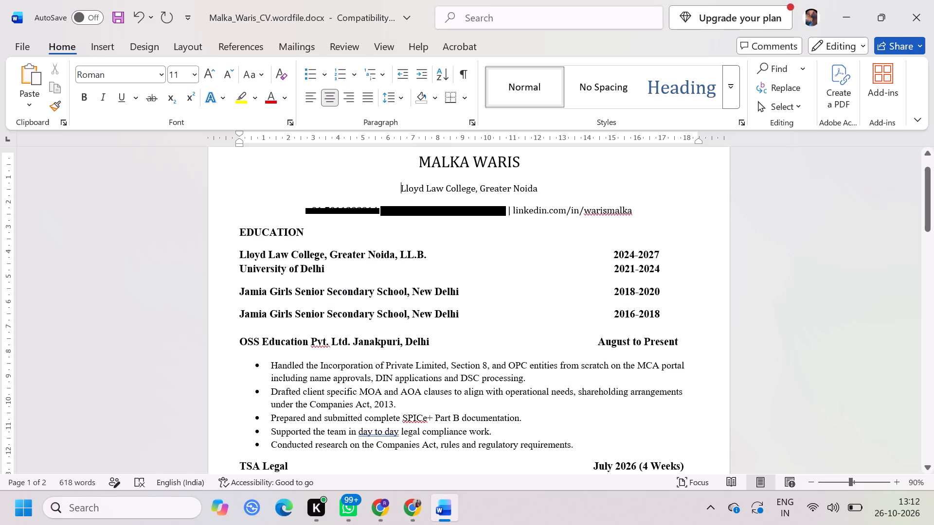
# Review the CV through to the Additional Courses section and back up to the OSS Education entry.
pyautogui.scroll(2, 266, 259)
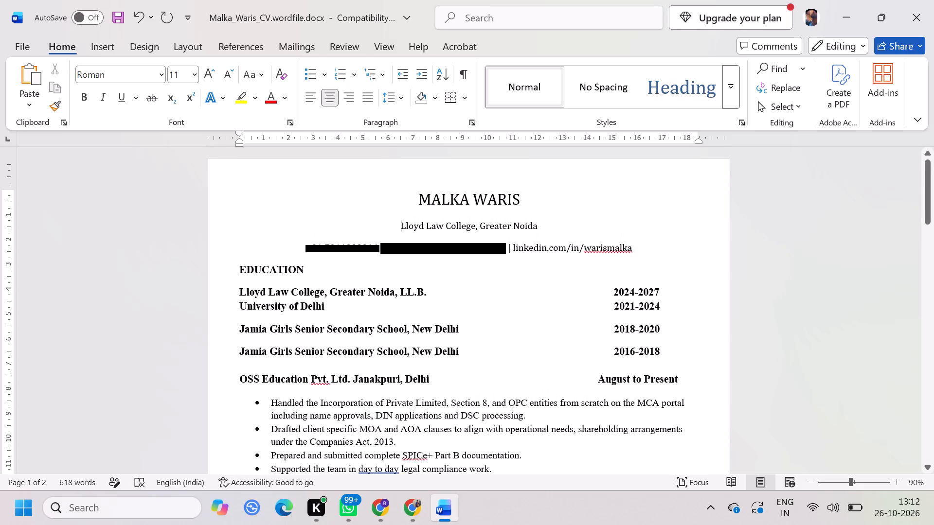
pyautogui.scroll(-7, 329, 353)
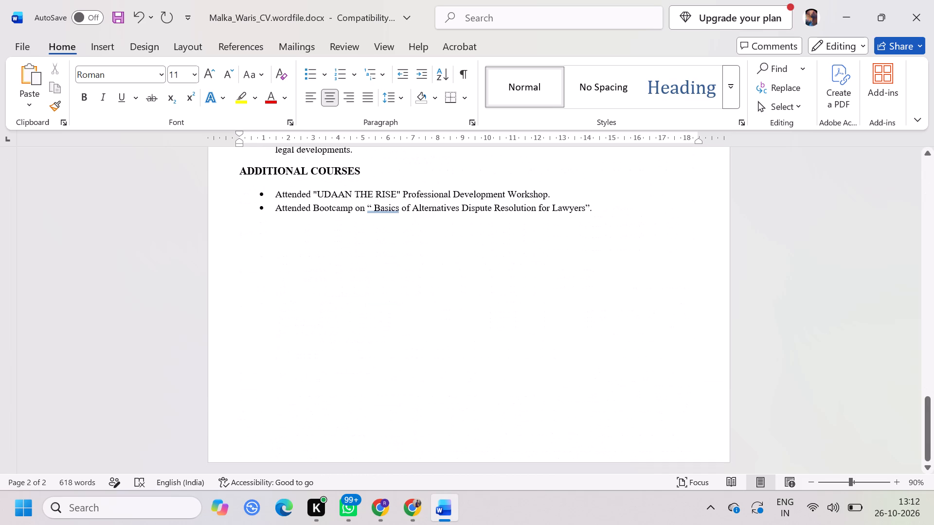
pyautogui.scroll(4, 329, 353)
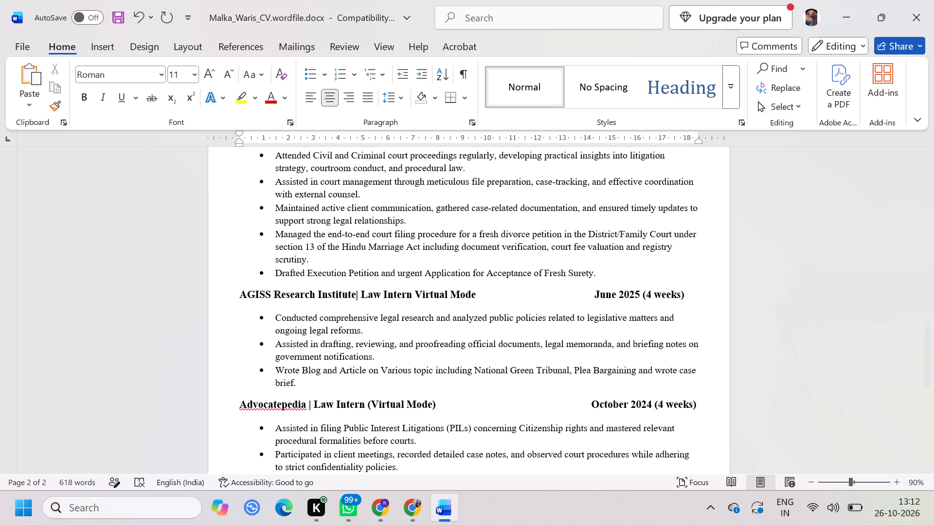
pyautogui.scroll(1, 329, 353)
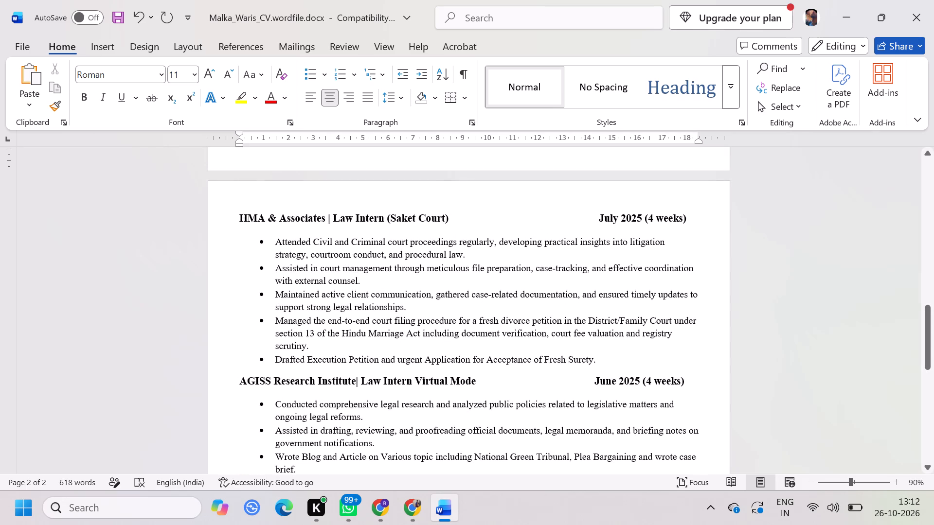
pyautogui.scroll(1, 329, 353)
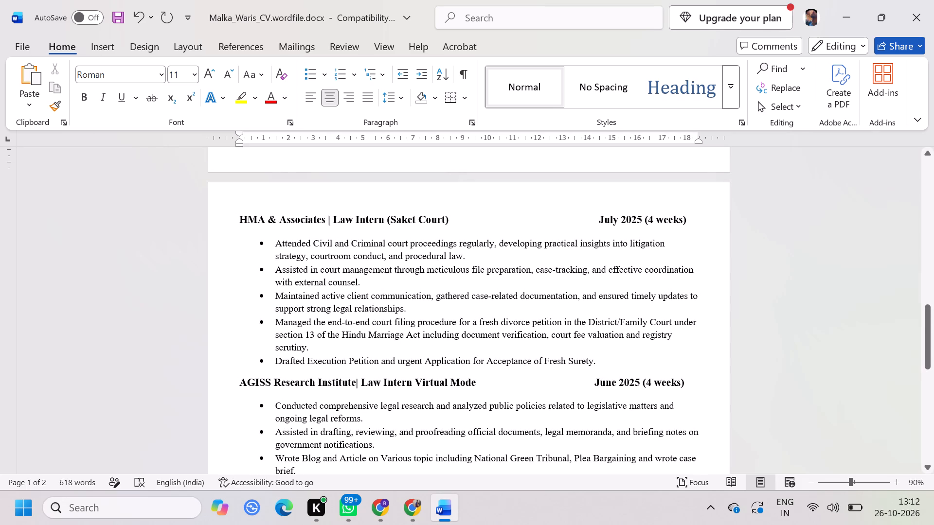
pyautogui.scroll(1, 329, 353)
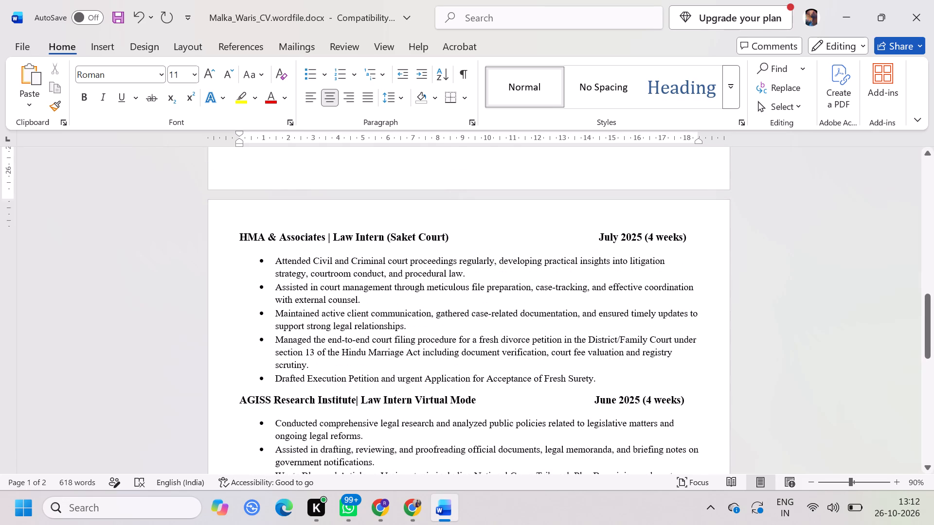
pyautogui.scroll(3, 329, 353)
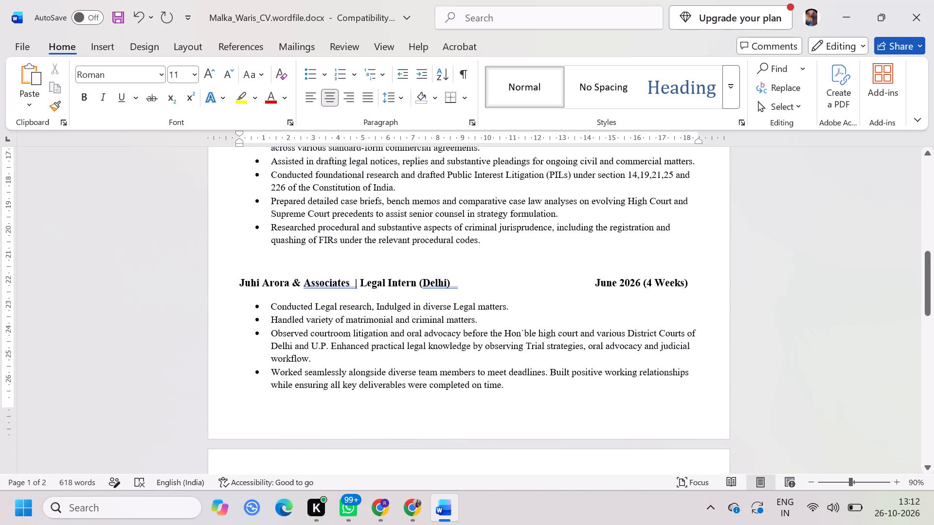
pyautogui.scroll(2, 350, 359)
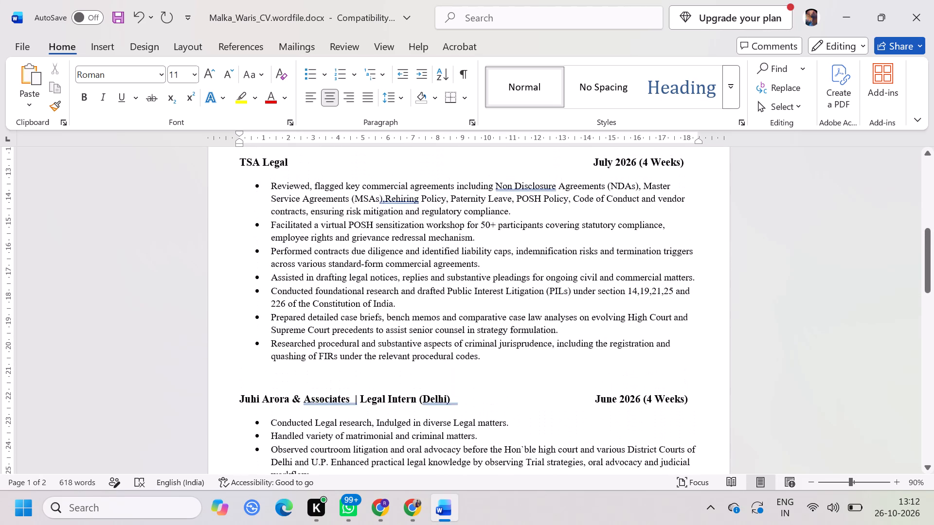
pyautogui.scroll(3, 350, 359)
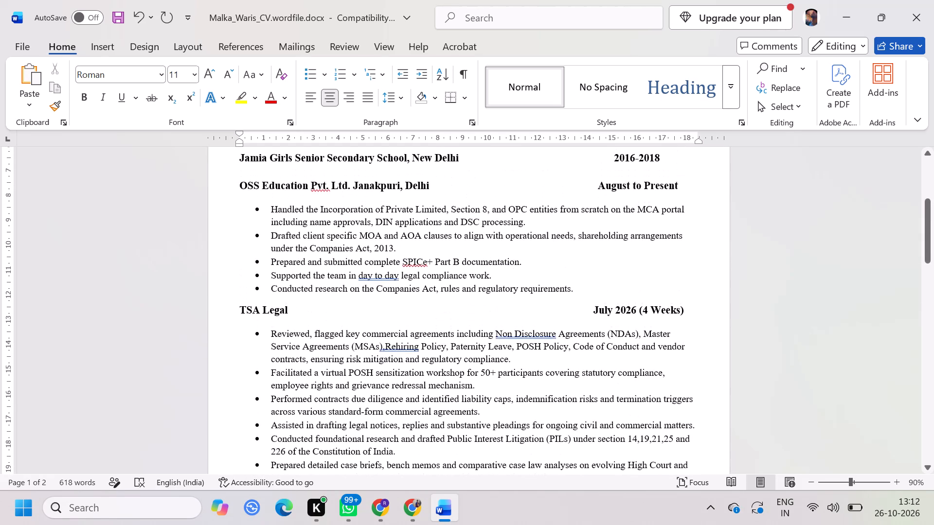
# Insert an empty bullet above the first bullet of the OSS Education Pvt. Ltd. entry.
pyautogui.click(534, 221)
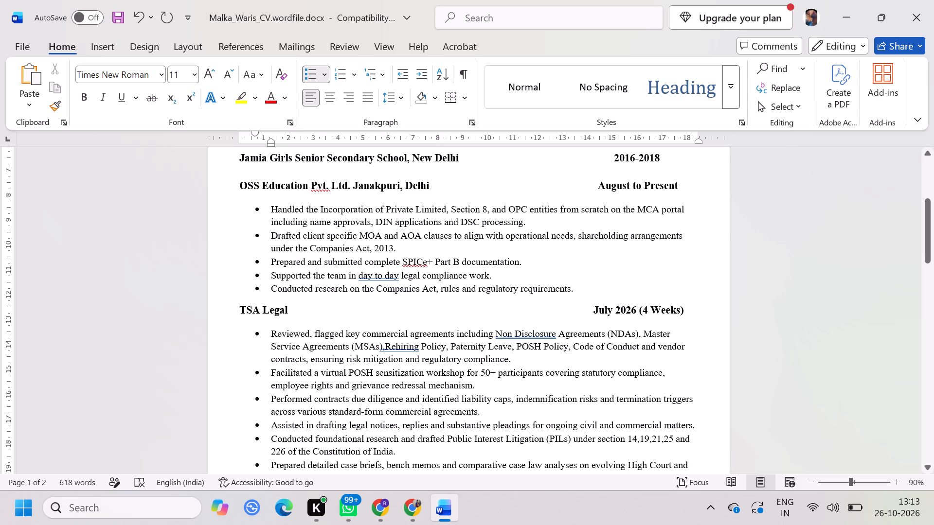
pyautogui.click(261, 210)
pyautogui.hotkey('shift', 'Return')
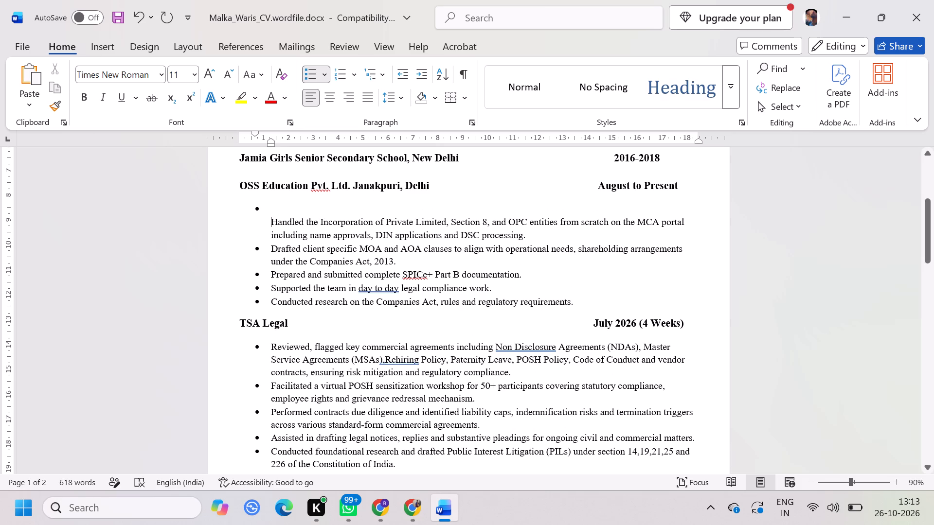
pyautogui.press('Return')
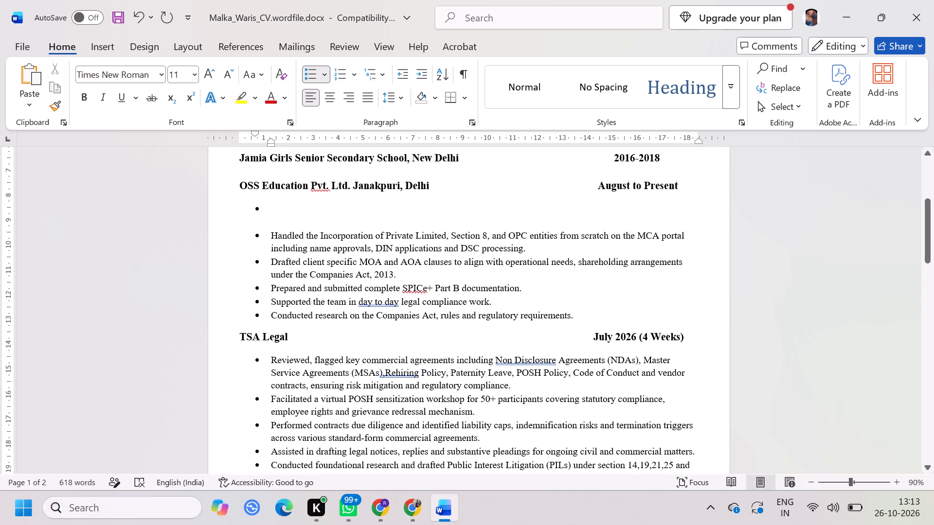
pyautogui.click(269, 203)
# Begin the new OSS Education bullet with "Assisted in preparation and filing of MCA/ROC forms".
pyautogui.write('ssisted')
pyautogui.press('space')
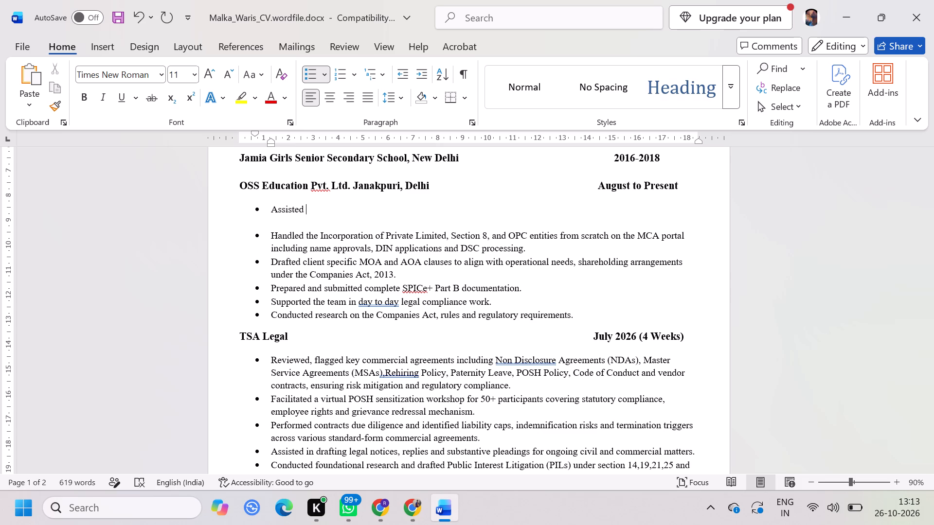
pyautogui.write('in p')
pyautogui.press('r')
pyautogui.press('e')
pyautogui.write('paration')
pyautogui.press('space')
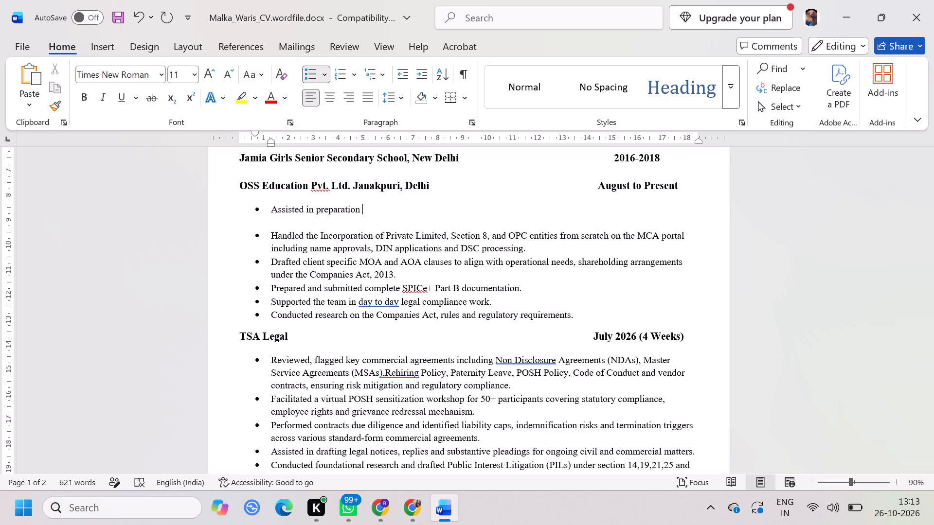
pyautogui.write('and filing of')
pyautogui.press('space')
pyautogui.write('MCA')
pyautogui.press('/')
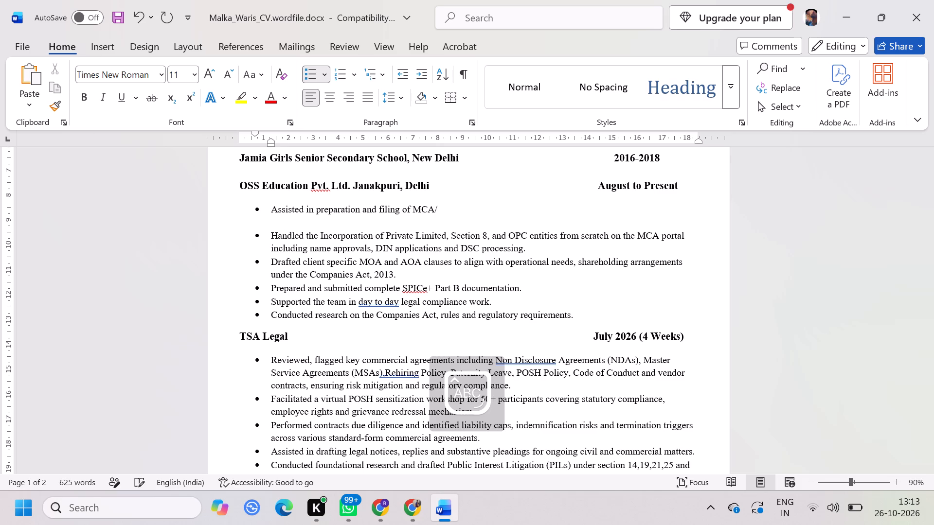
pyautogui.write('ROC')
pyautogui.press('space')
pyautogui.write('forms and')
pyautogui.press('space')
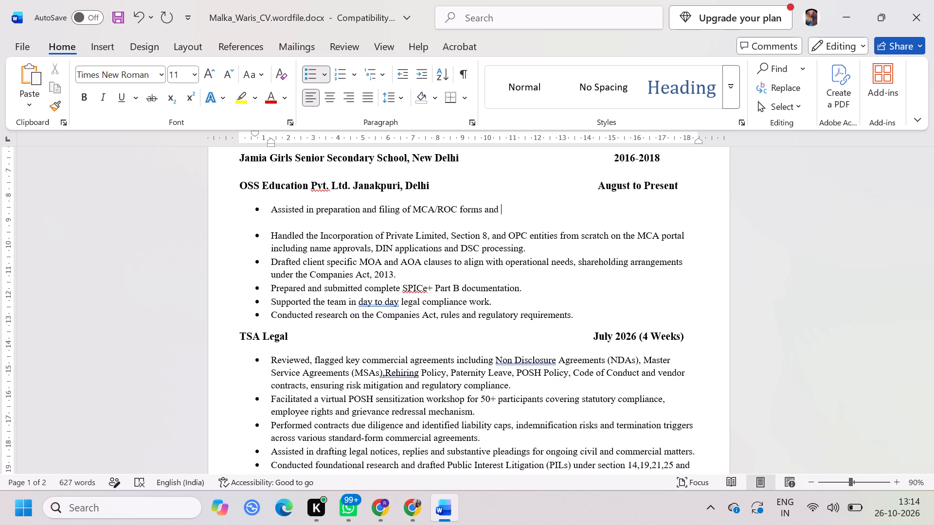
pyautogui.press('BackSpace')
pyautogui.press('BackSpace')
pyautogui.press('BackSpace')
pyautogui.press('BackSpace')
# Finish the bullet with "and supported event based compliance activities." and remove the extra line break under it.
pyautogui.write('and')
pyautogui.press('space')
pyautogui.write('suppor')
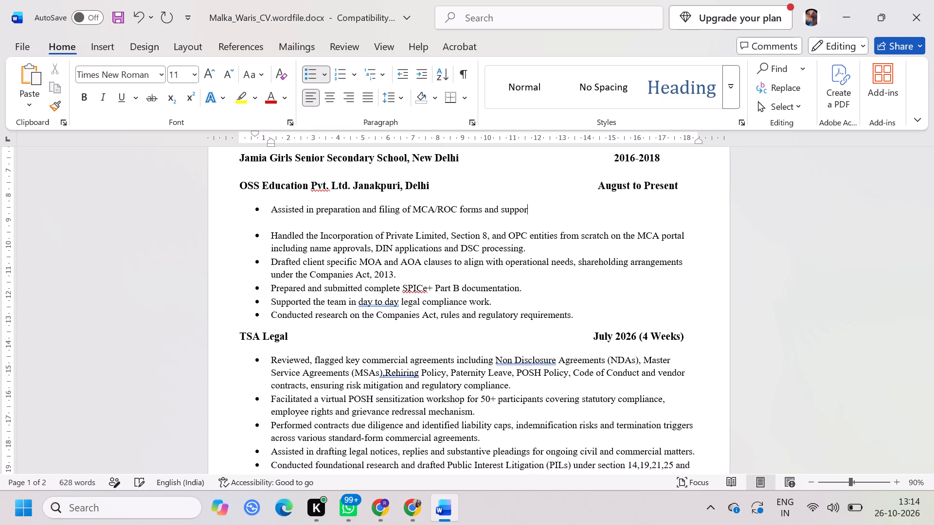
pyautogui.write('ted')
pyautogui.press('space')
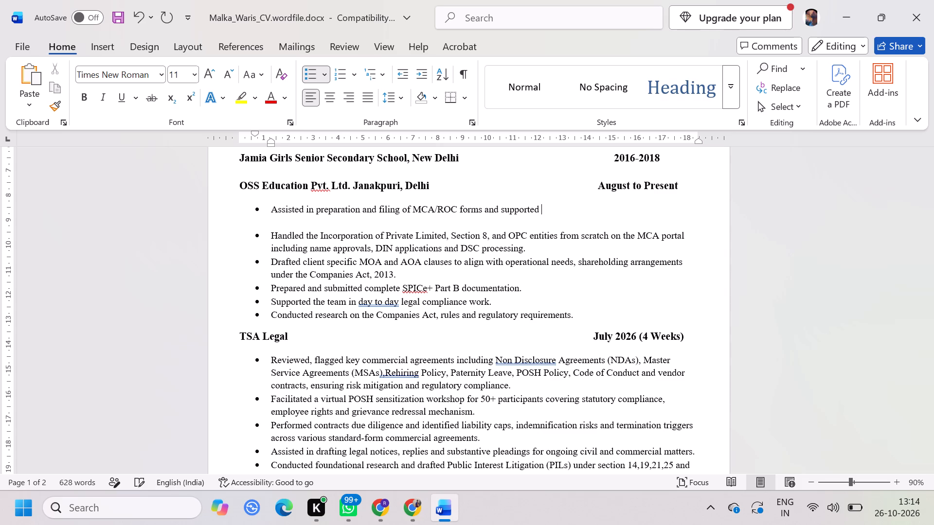
pyautogui.write('event based')
pyautogui.press('space')
pyautogui.write('compliance')
pyautogui.press('space')
pyautogui.write('acti')
pyautogui.write('vi')
pyautogui.press('Right')
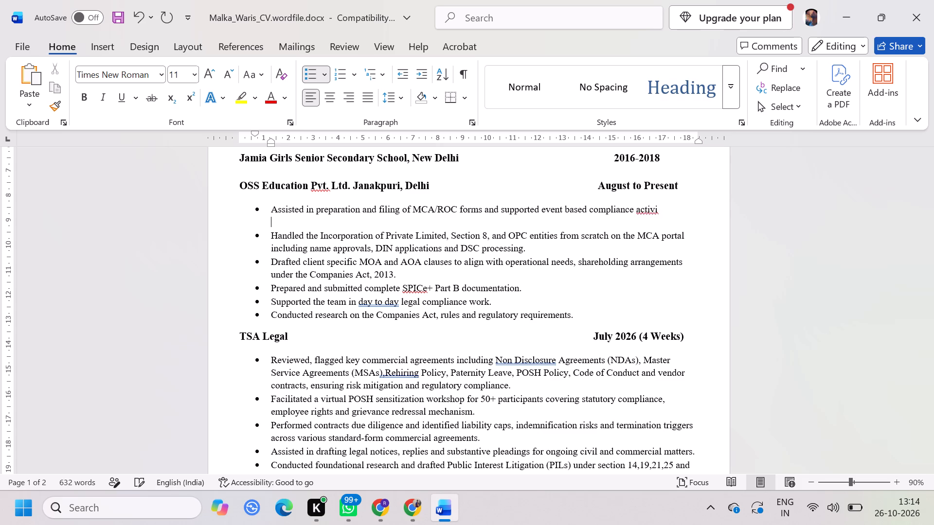
pyautogui.write('ti')
pyautogui.press('t')
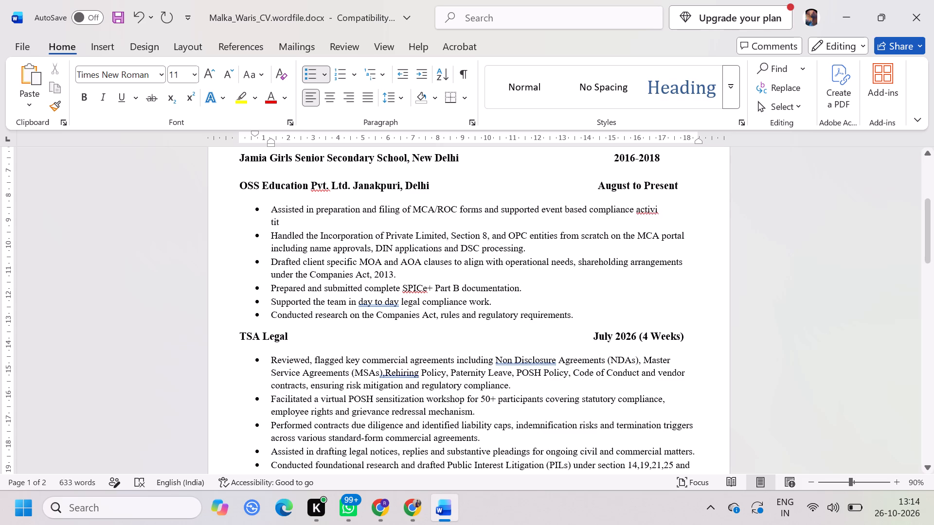
pyautogui.press('BackSpace')
pyautogui.press('BackSpace')
pyautogui.press('BackSpace')
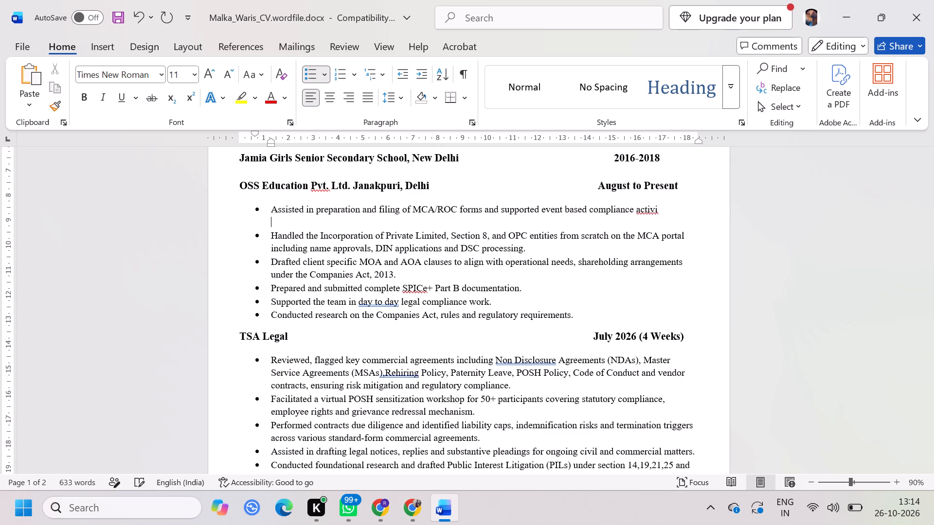
pyautogui.press('BackSpace')
pyautogui.write('ties')
pyautogui.press('.')
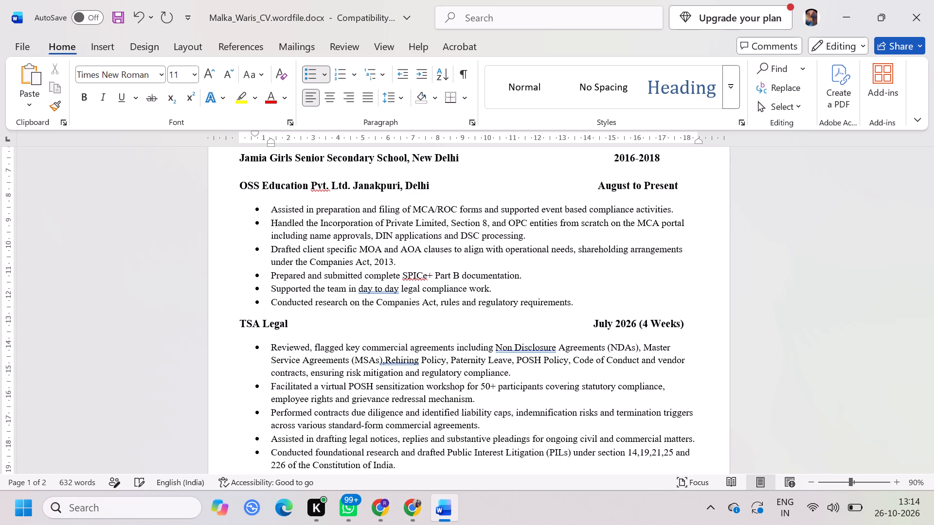
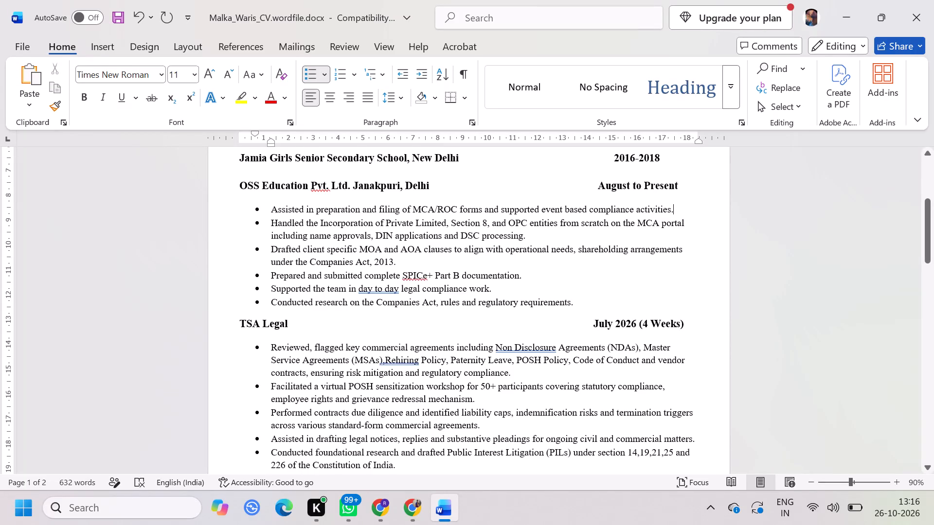
# Replace "Assisted in preparation" at the start of the first OSS Education bullet with "Managed the drafting, preparation".
pyautogui.moveTo(269, 206); pyautogui.dragTo(355, 211)
pyautogui.press('BackSpace')
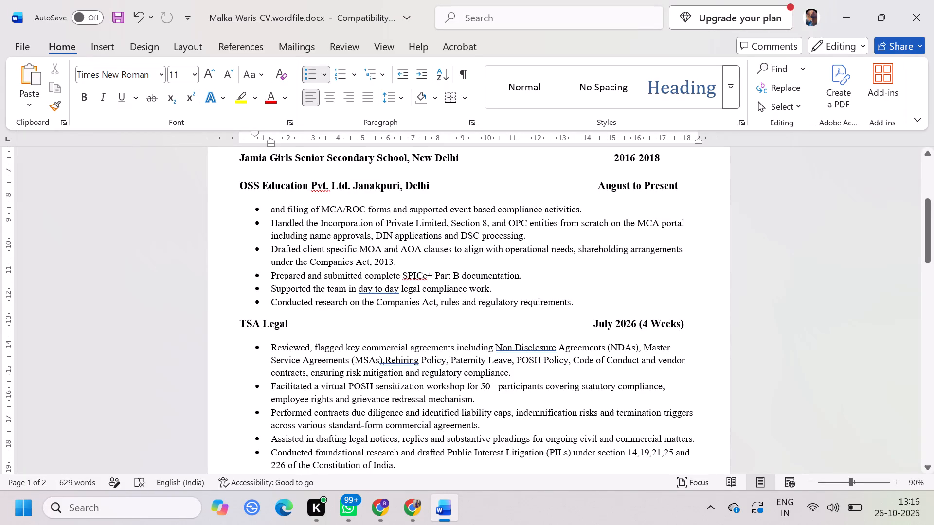
pyautogui.write('Managed')
pyautogui.press('space')
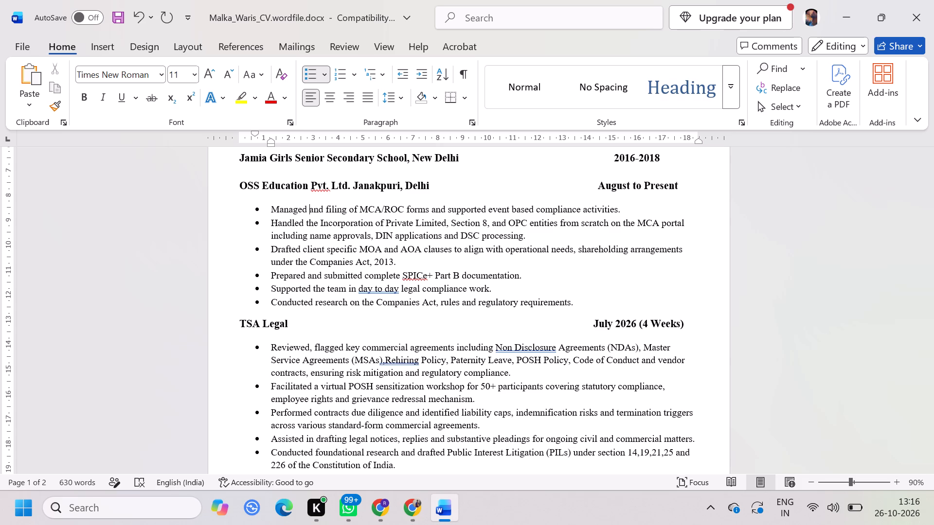
pyautogui.write('the')
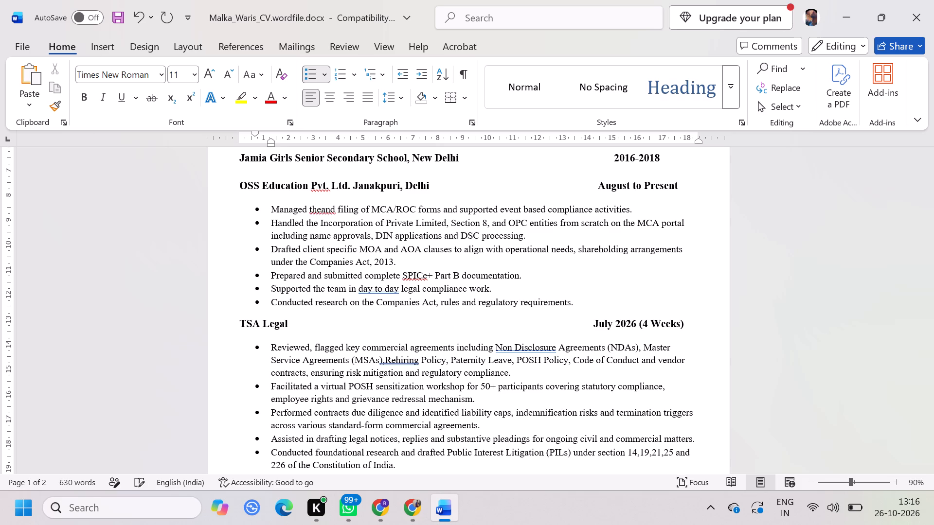
pyautogui.press('space')
pyautogui.write('drafting')
pyautogui.press('space')
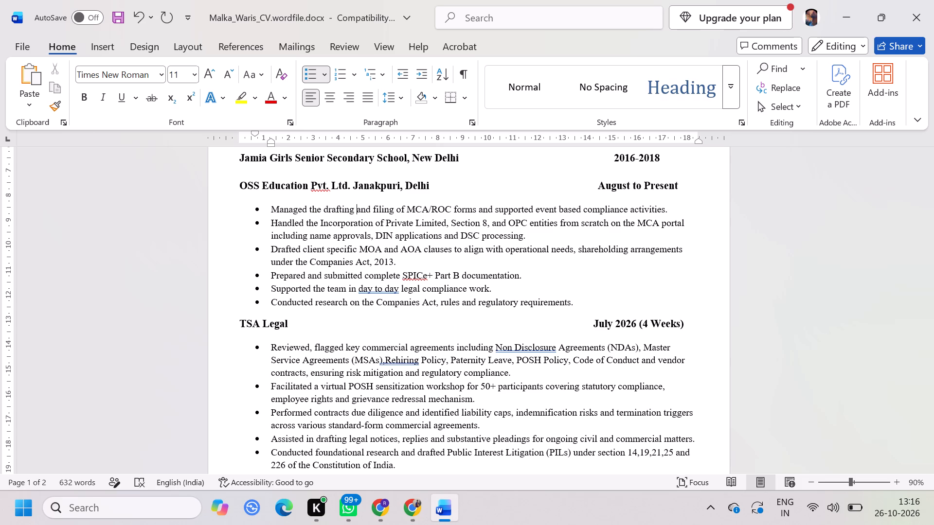
pyautogui.press('BackSpace')
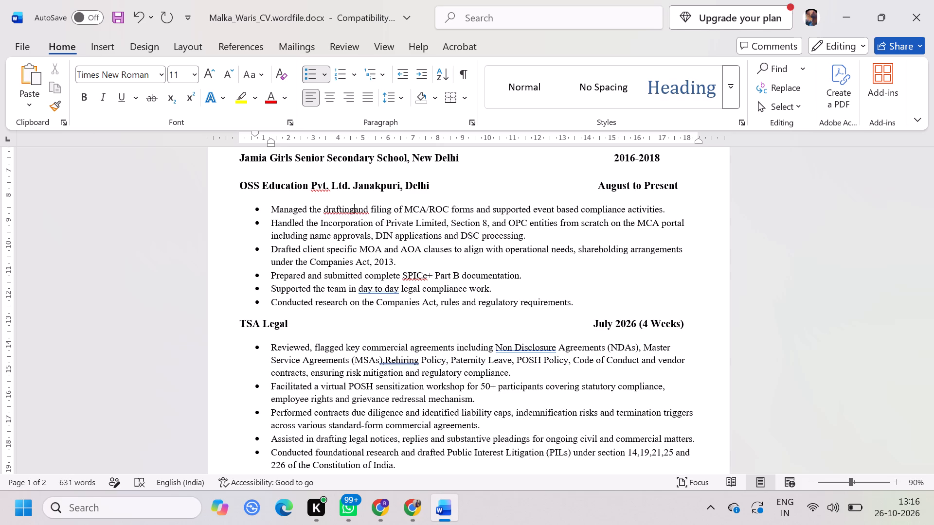
pyautogui.write(', preparation')
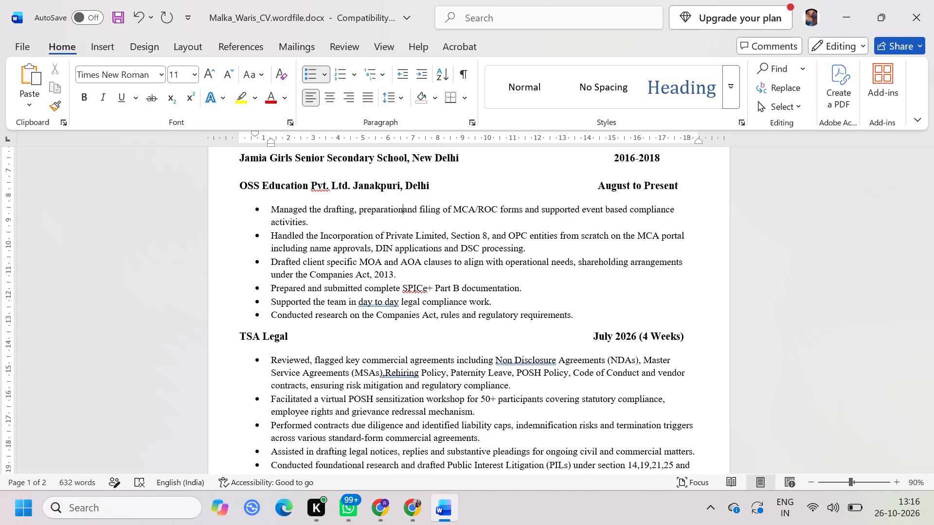
# Continue the bullet with "and submission of Mandatory" and remove "and filing of" before "MCA/ROC".
pyautogui.press('space')
pyautogui.write('and submission')
pyautogui.press('space')
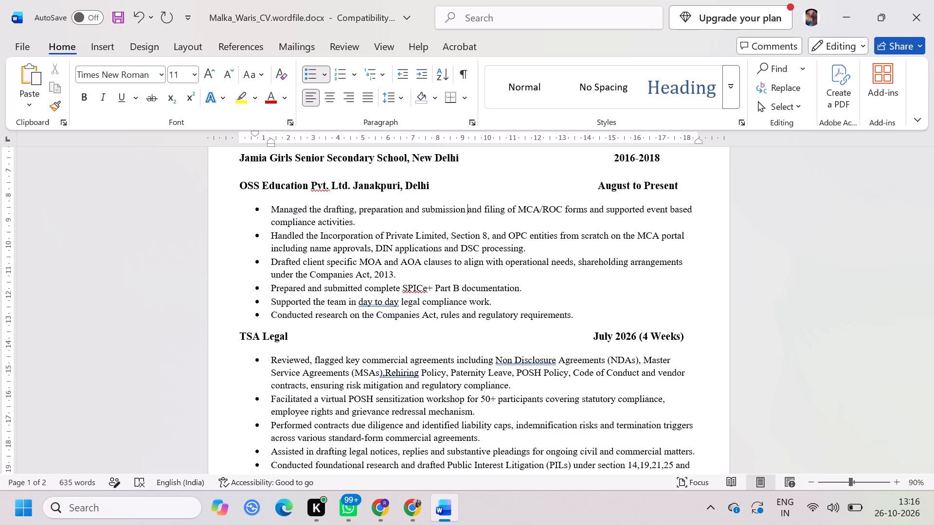
pyautogui.write('of')
pyautogui.press('space')
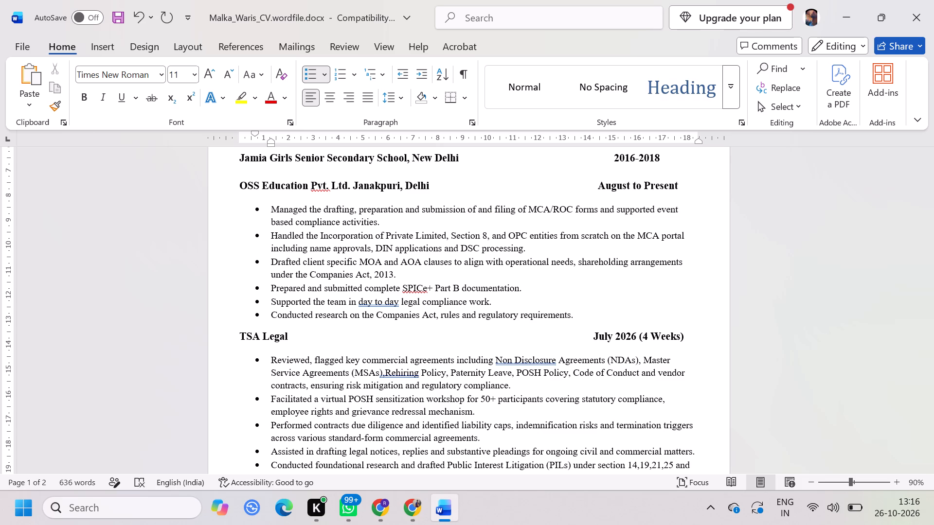
pyautogui.write('Ma')
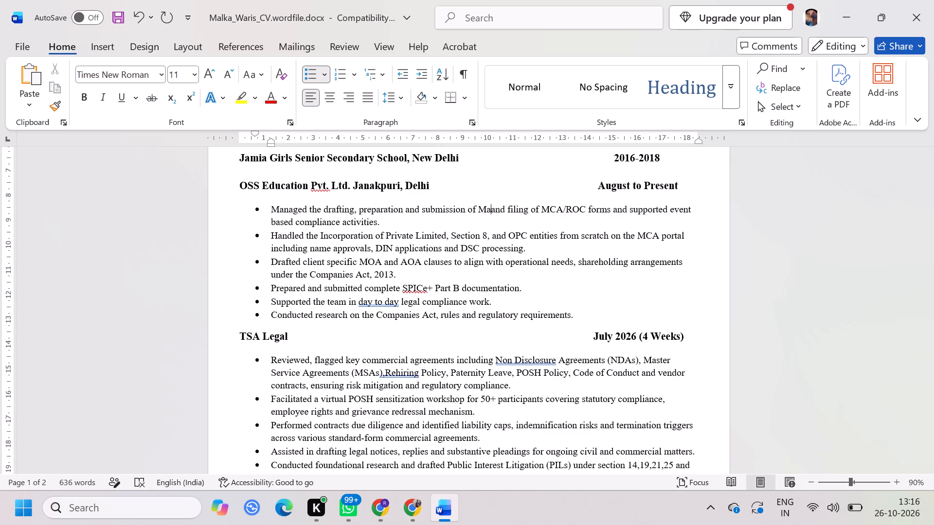
pyautogui.write('ndatory')
pyautogui.press('space')
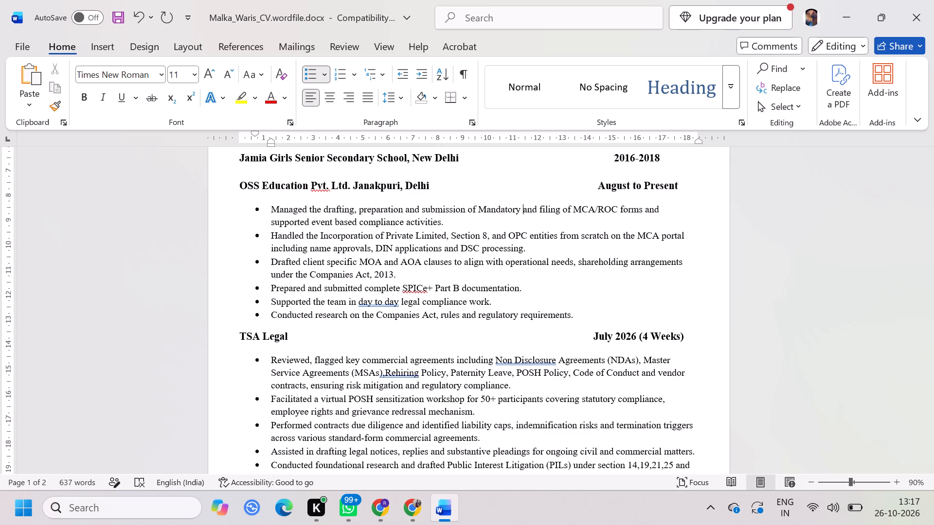
pyautogui.moveTo(355, 211); pyautogui.dragTo(377, 210)
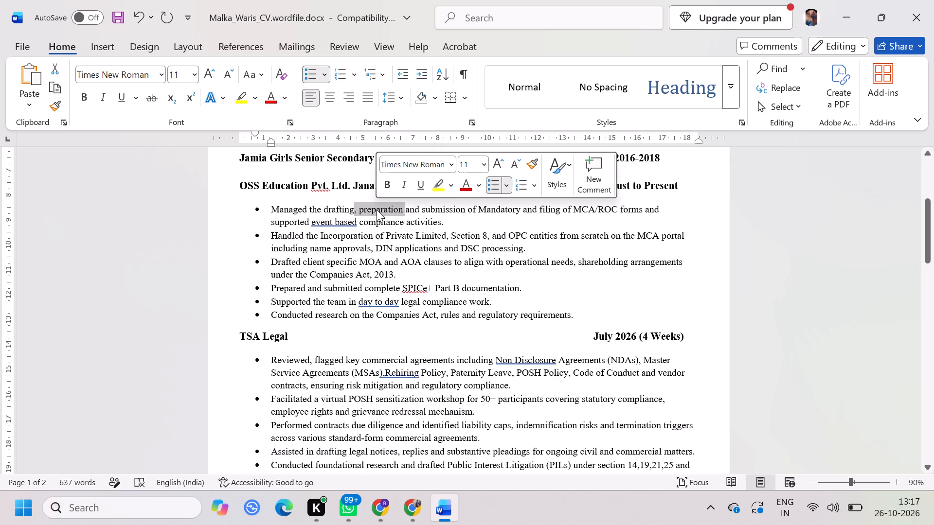
pyautogui.click(523, 209)
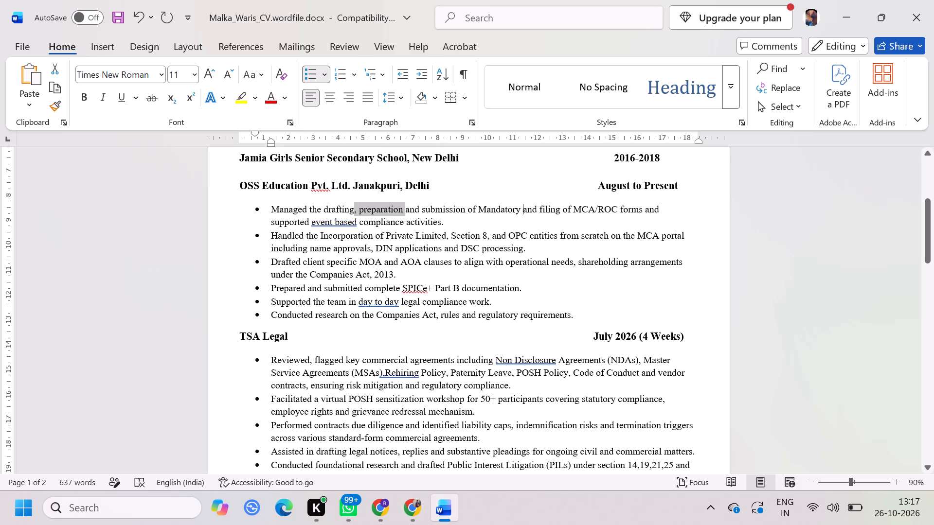
pyautogui.moveTo(523, 209); pyautogui.dragTo(567, 209)
pyautogui.press('BackSpace')
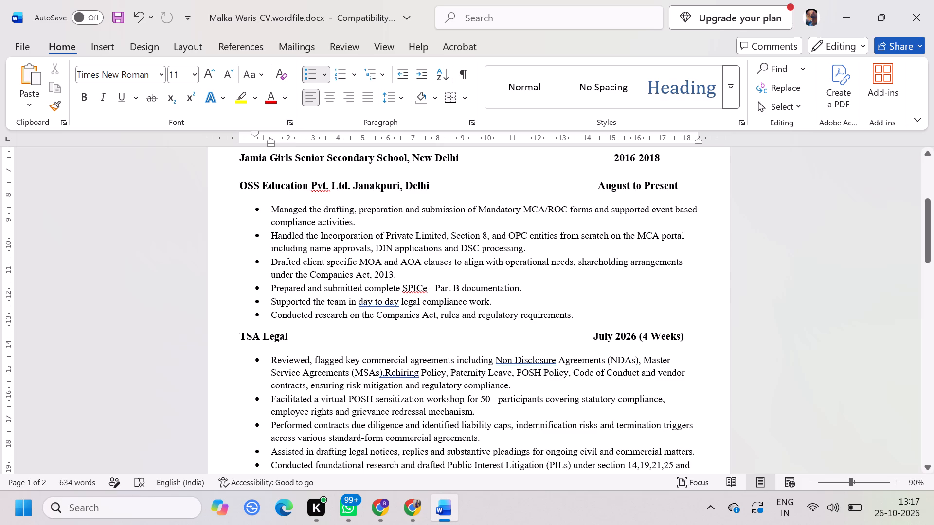
# Replace the bullet's ending after "MCA/ROC" with "filings".
pyautogui.click(578, 202)
pyautogui.click(578, 202)
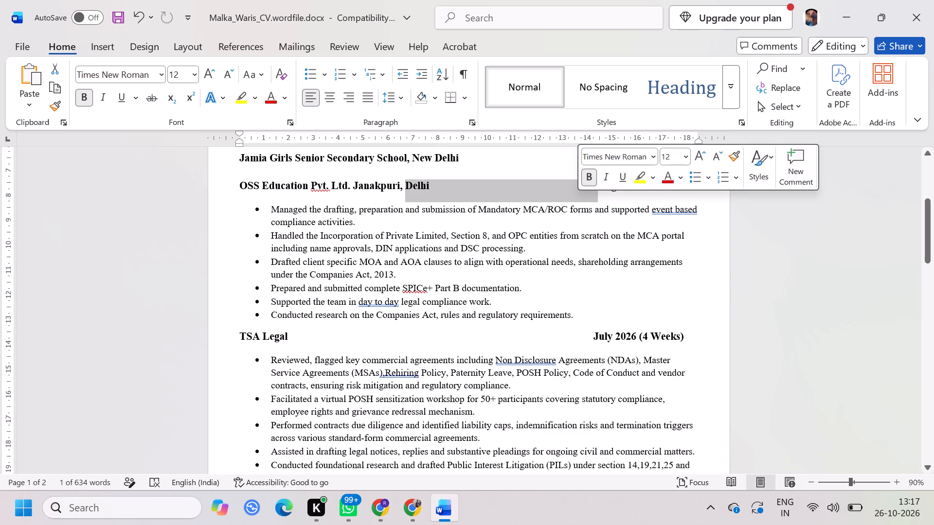
pyautogui.click(581, 214)
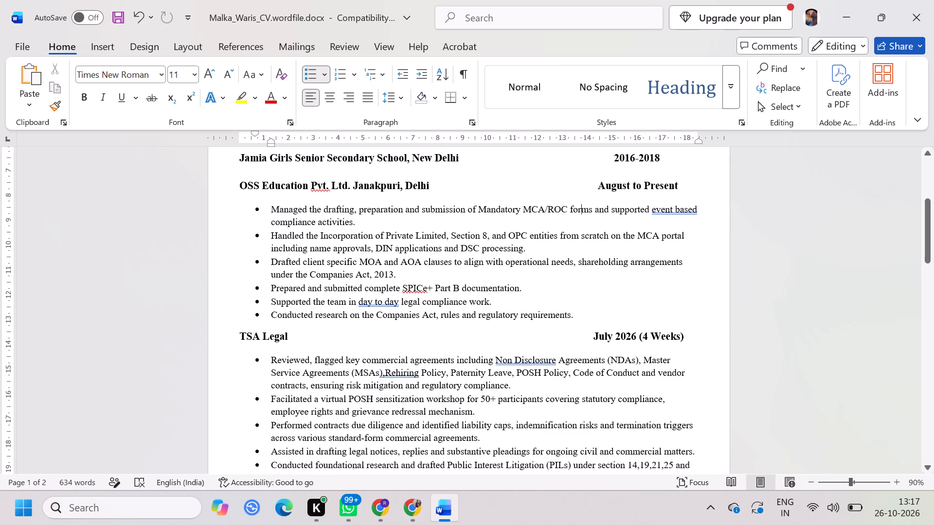
pyautogui.moveTo(571, 209); pyautogui.dragTo(580, 214)
pyautogui.moveTo(580, 214); pyautogui.dragTo(367, 228)
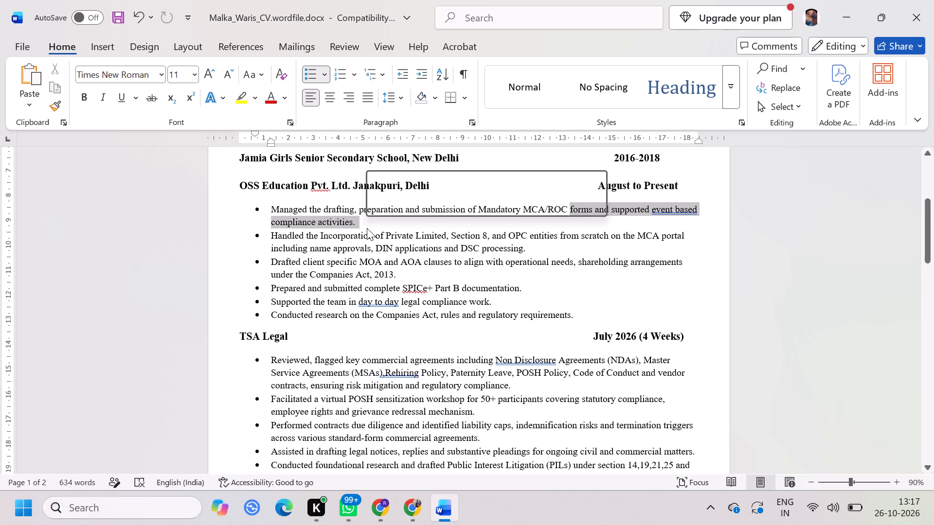
pyautogui.press('BackSpace')
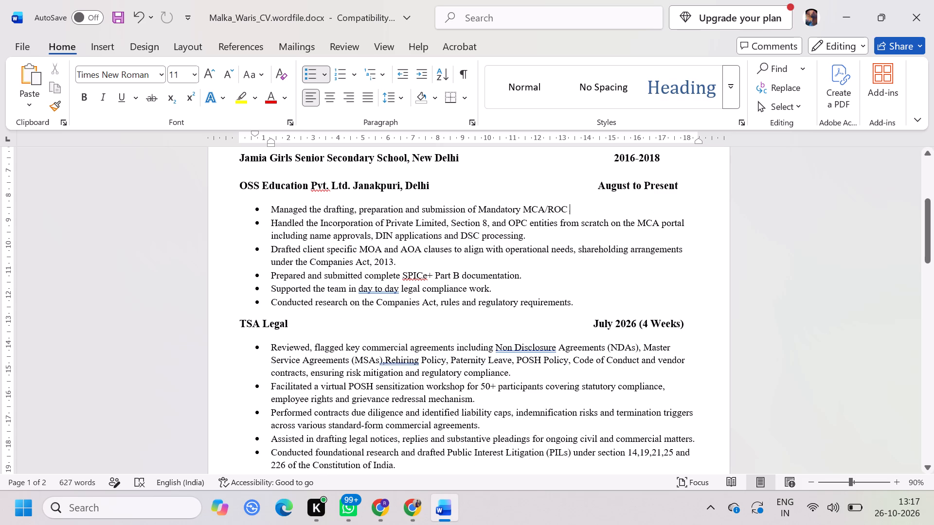
pyautogui.write('filings')
pyautogui.press('space')
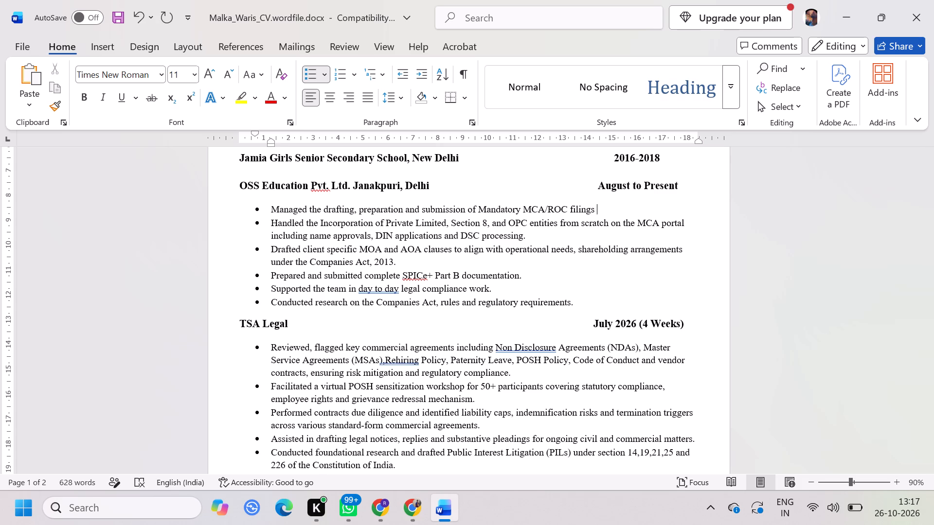
# Complete the bullet with "while supporting compliance mandates.".
pyautogui.write('wgil')
pyautogui.press('BackSpace')
pyautogui.press('BackSpace')
pyautogui.press('BackSpace')
pyautogui.write('hilw')
pyautogui.press('BackSpace')
pyautogui.write('e supporting')
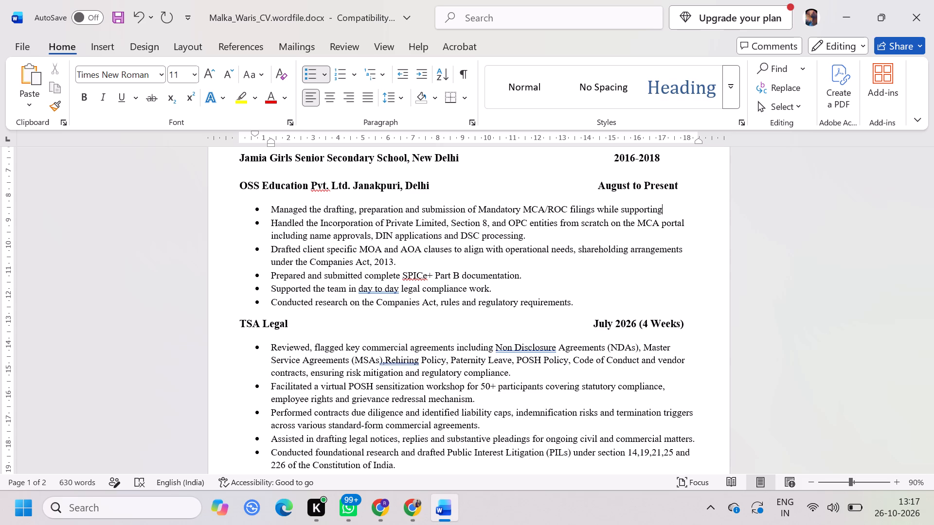
pyautogui.press('space')
pyautogui.write('compliance')
pyautogui.press('space')
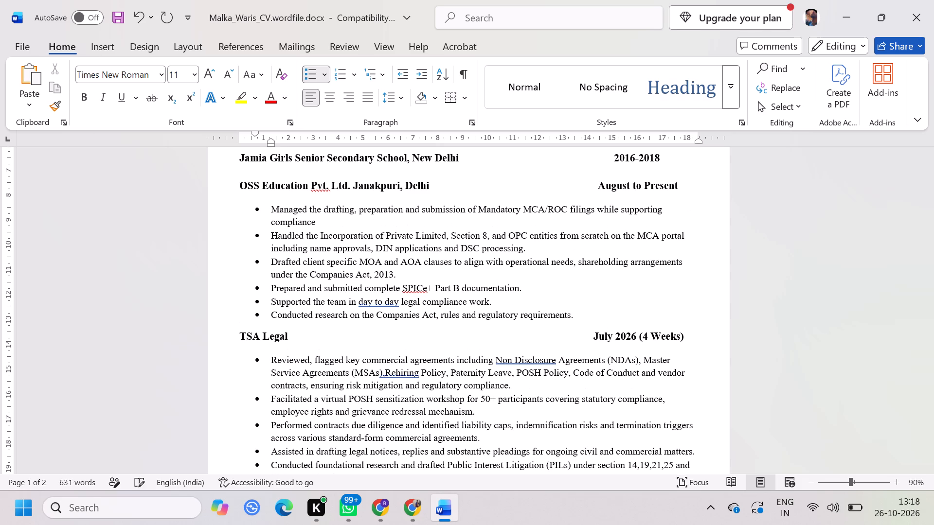
pyautogui.write('mandates')
pyautogui.press('.')
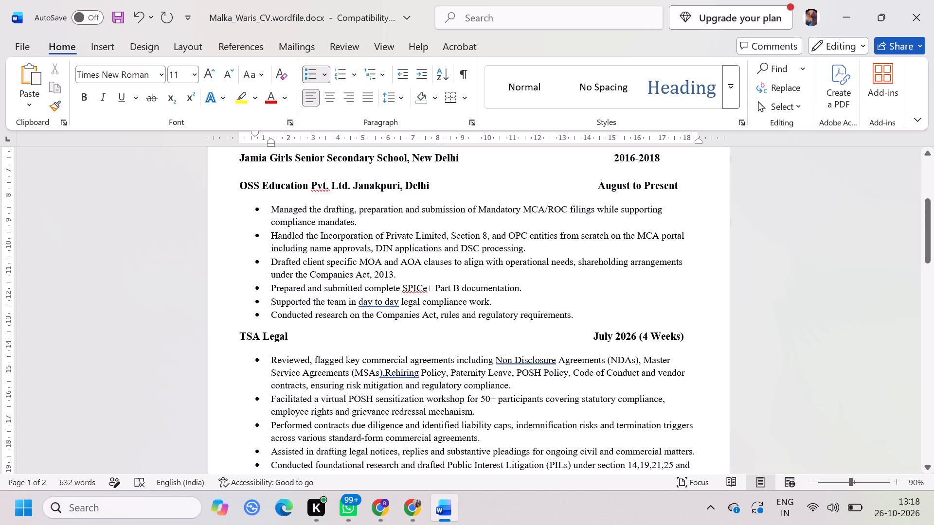
# Apply a line spacing setting to all the bullets of the OSS Education entry.
pyautogui.moveTo(268, 208); pyautogui.dragTo(575, 312)
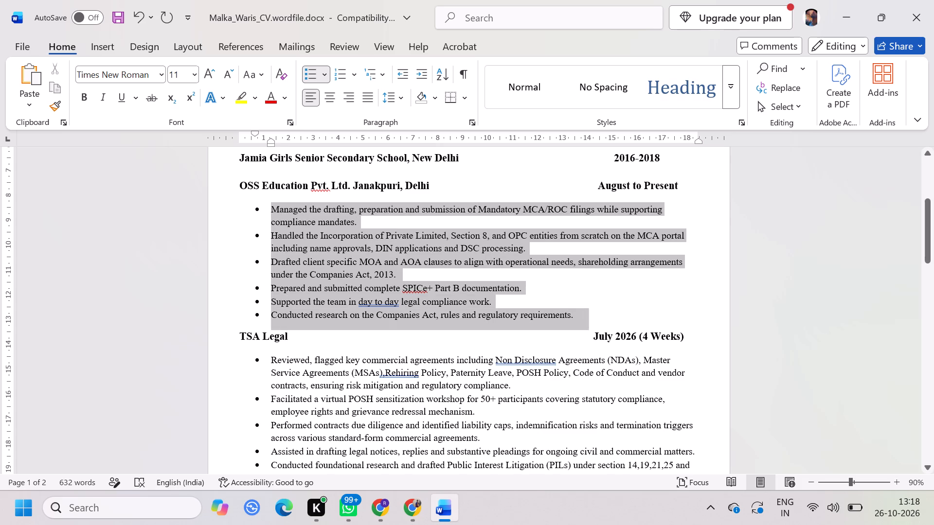
pyautogui.moveTo(575, 312); pyautogui.dragTo(575, 312)
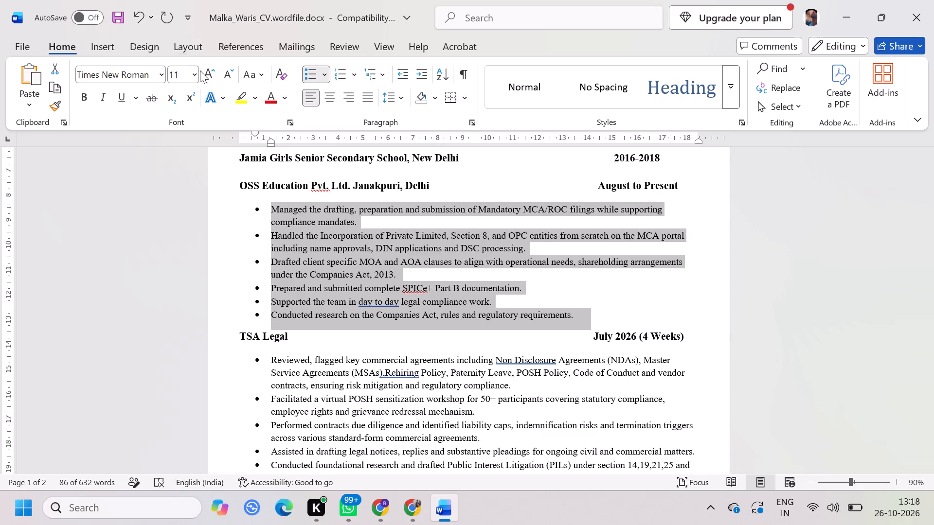
pyautogui.click(396, 95)
pyautogui.click(416, 143)
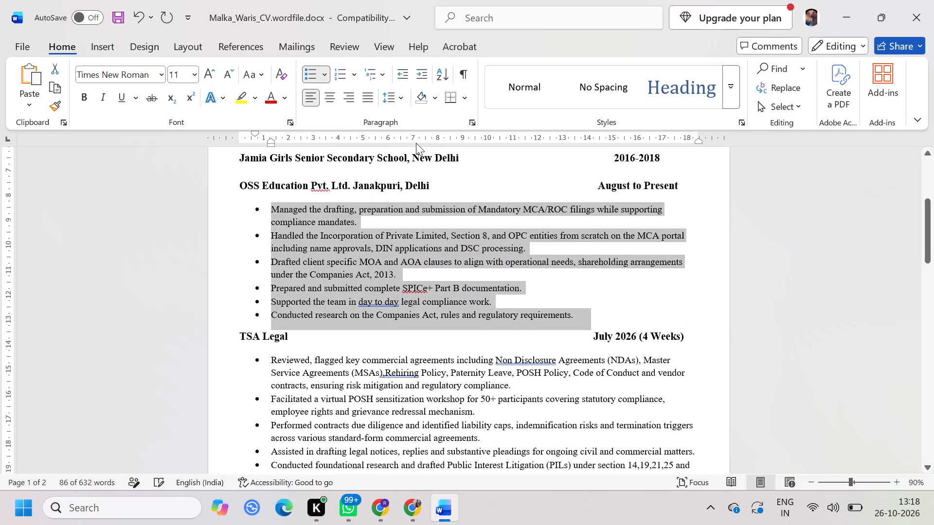
pyautogui.click(636, 319)
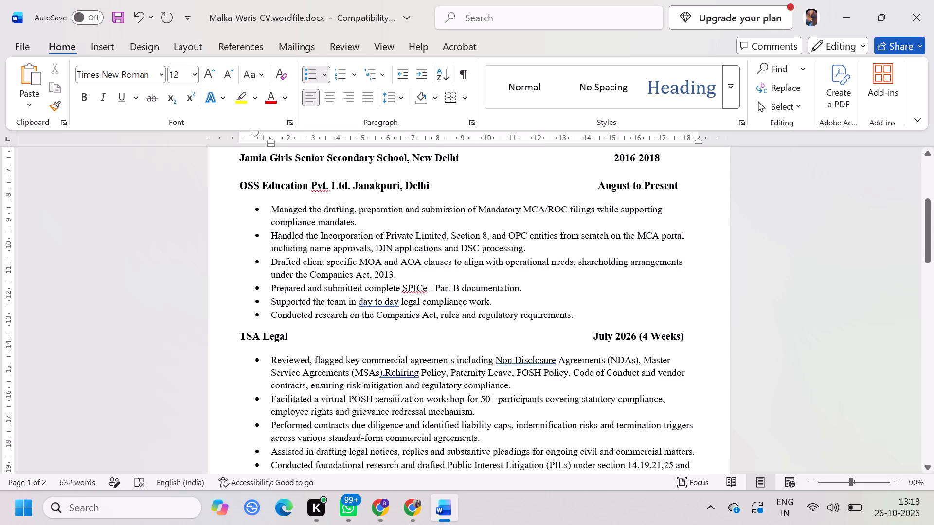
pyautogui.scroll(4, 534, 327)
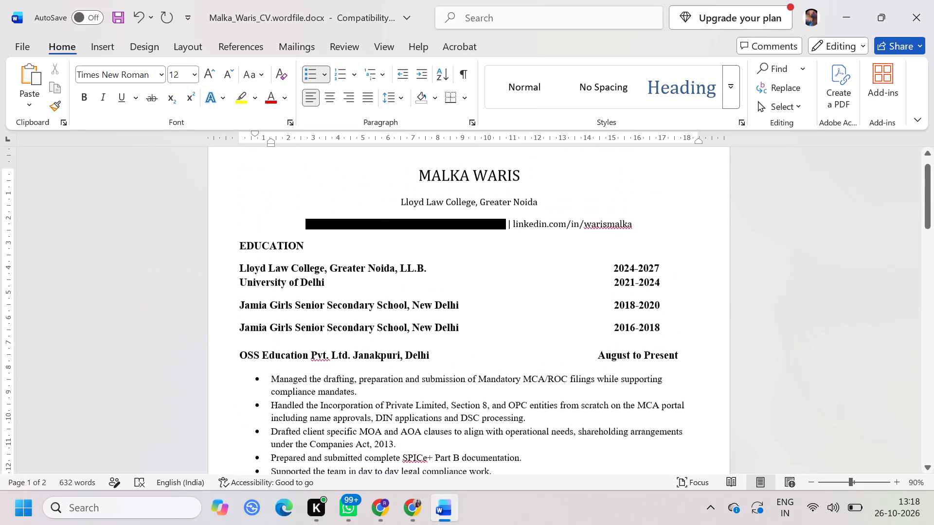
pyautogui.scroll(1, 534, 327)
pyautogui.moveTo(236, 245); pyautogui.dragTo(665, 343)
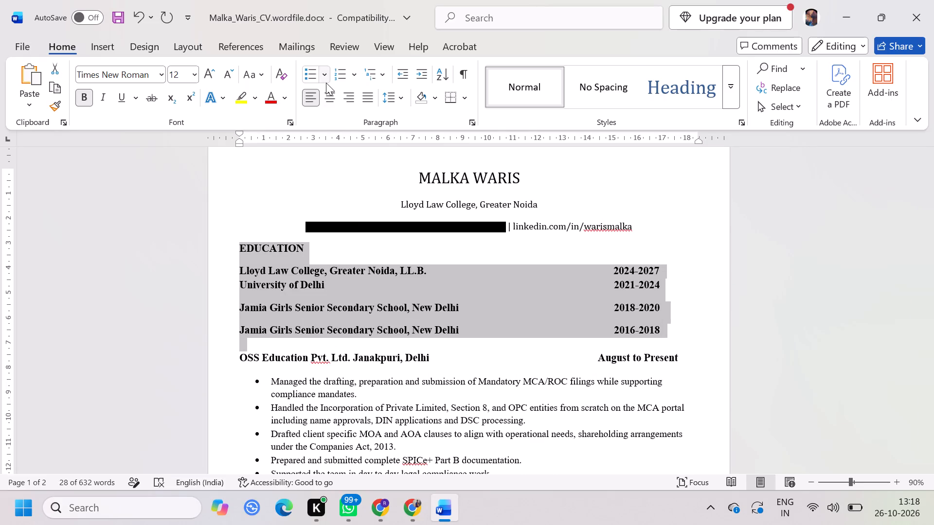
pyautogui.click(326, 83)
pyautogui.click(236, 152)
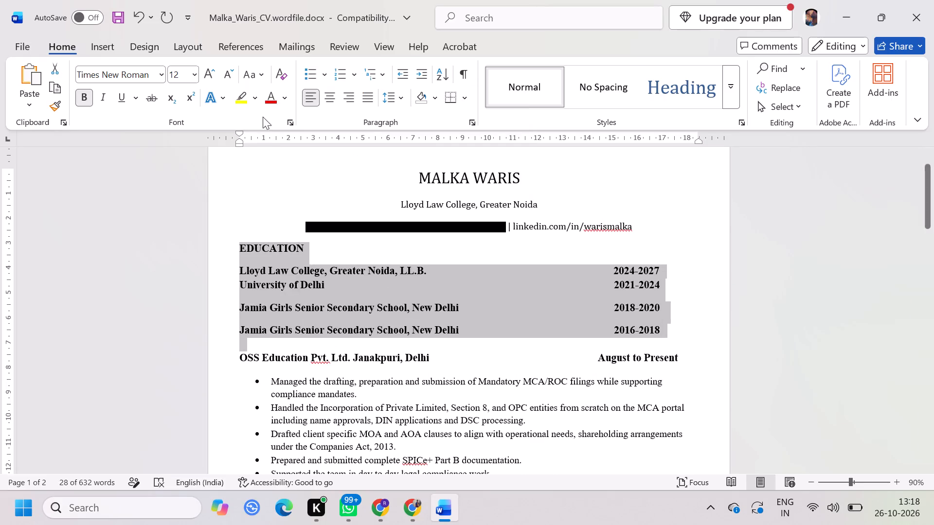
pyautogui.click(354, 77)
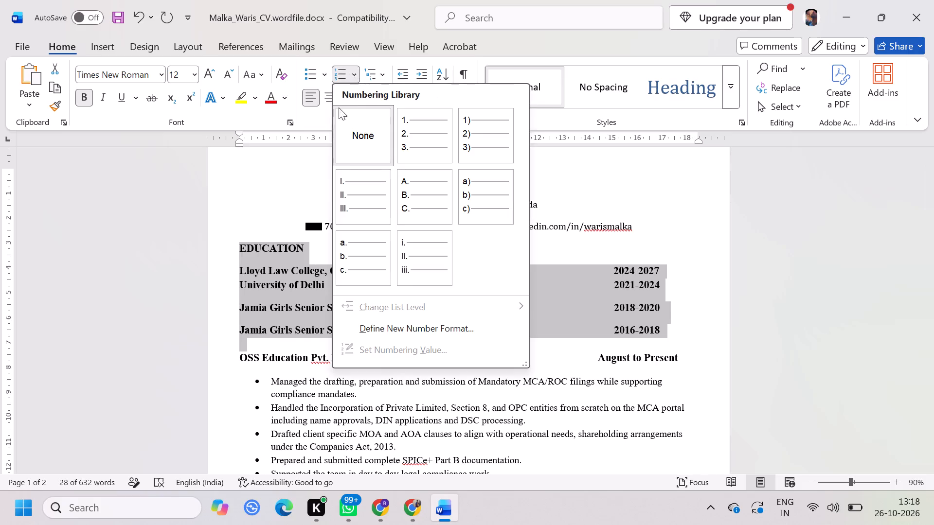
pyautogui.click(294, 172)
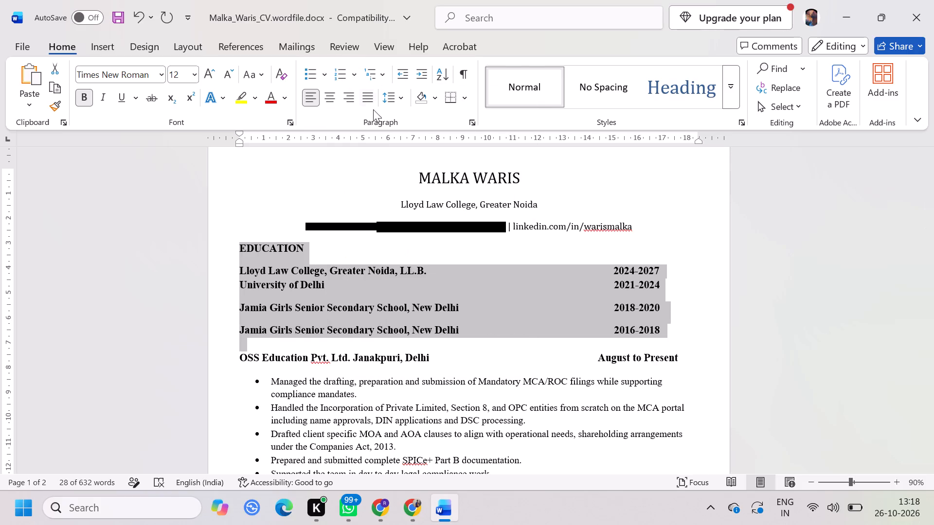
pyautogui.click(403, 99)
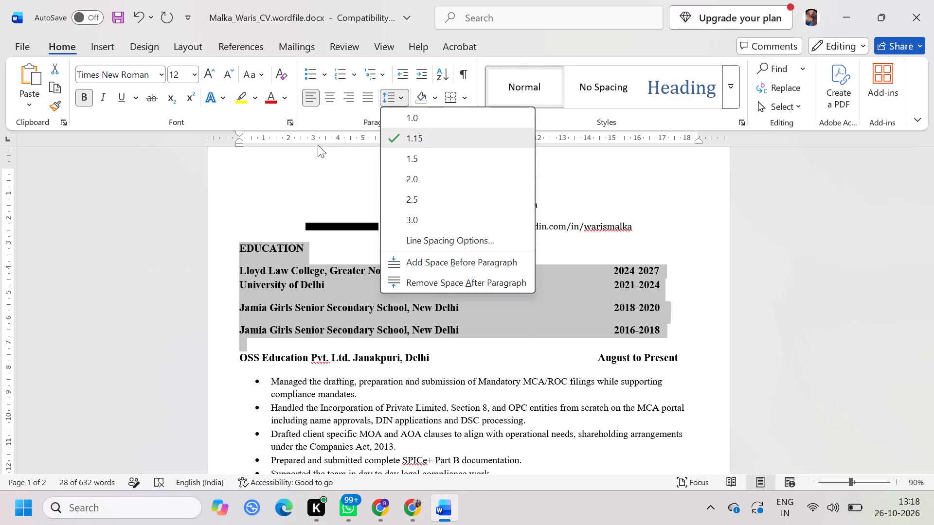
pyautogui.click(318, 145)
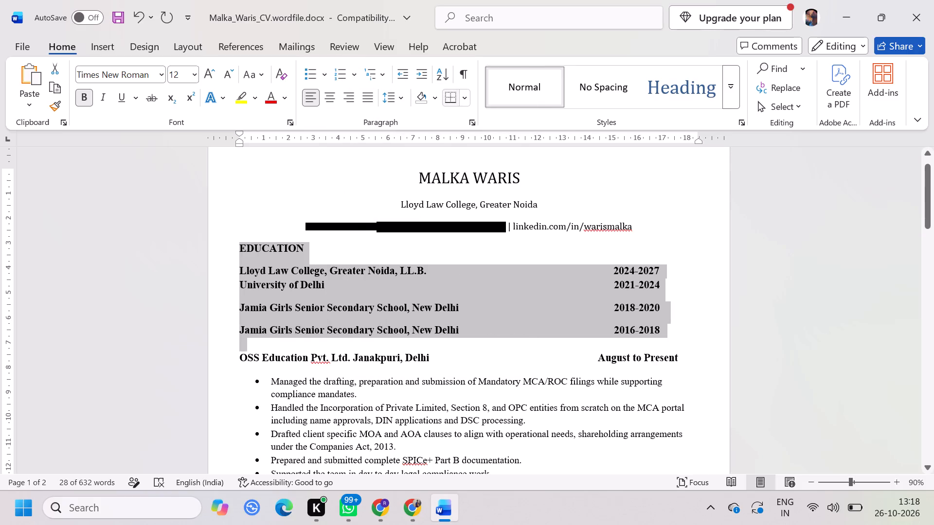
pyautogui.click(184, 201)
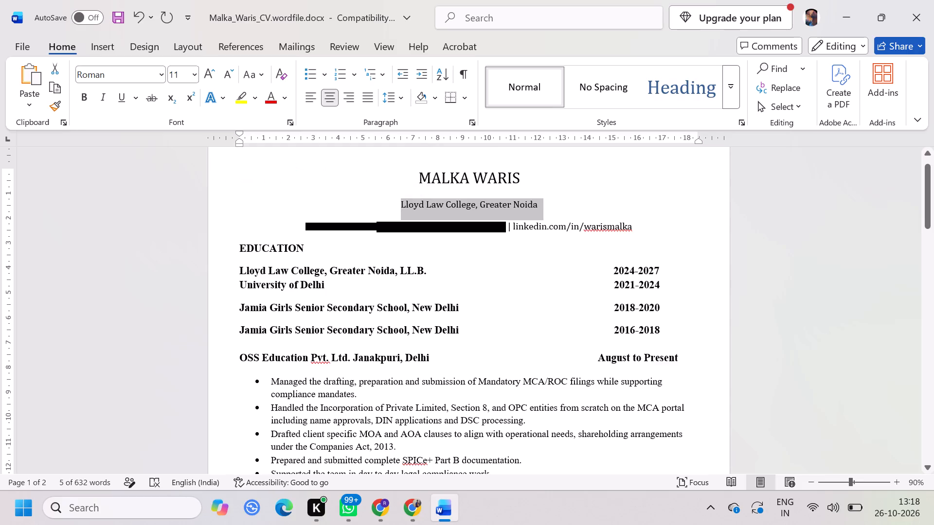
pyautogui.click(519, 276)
# Look over the CV's pages and save the Word document.
pyautogui.scroll(-3, 519, 276)
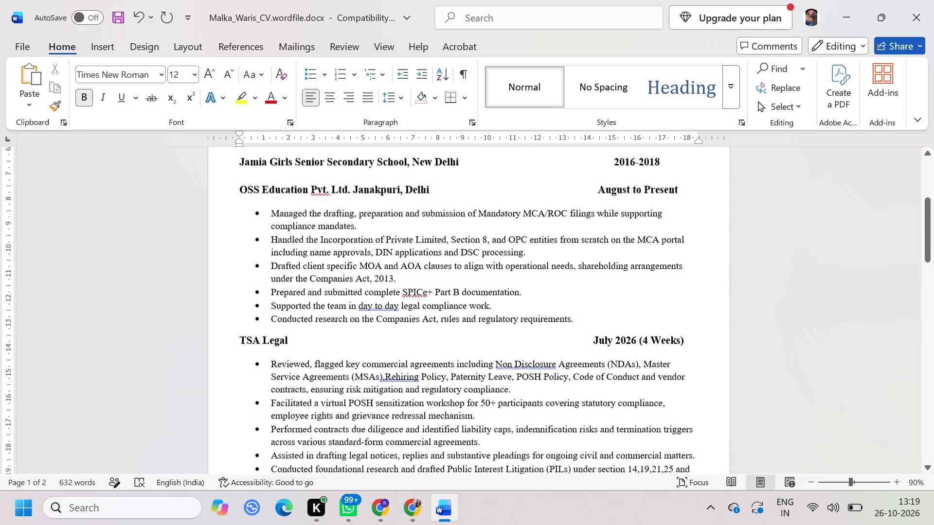
pyautogui.scroll(-6, 519, 276)
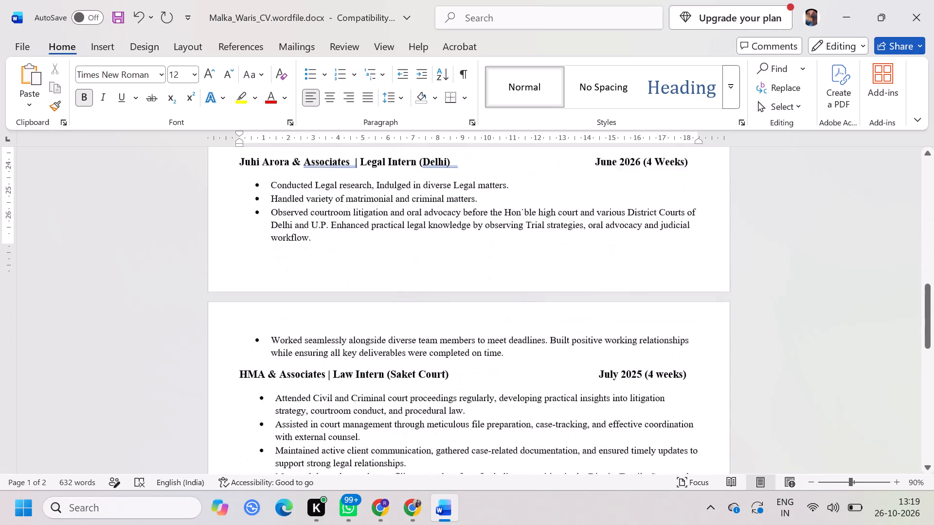
pyautogui.scroll(-5, 519, 276)
pyautogui.scroll(9, 519, 276)
pyautogui.hotkey('ctrl', 's')
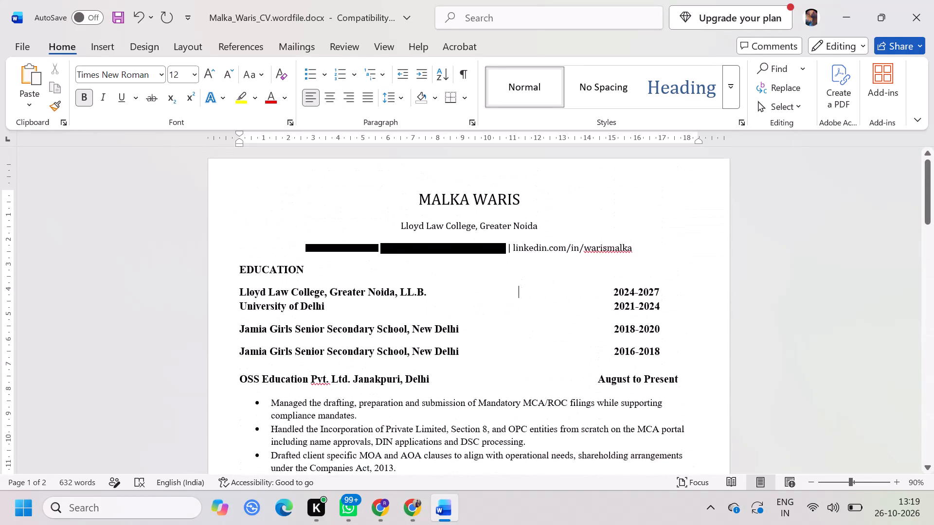
# Print the CV to a PDF file in the Documents folder, replacing the existing CV PDF there.
pyautogui.hotkey('ctrl', 'p')
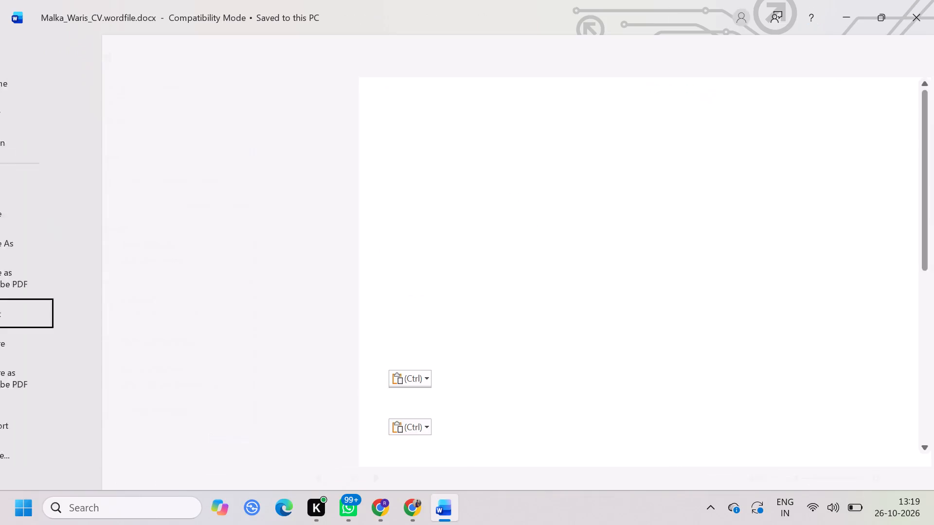
pyautogui.click(160, 88)
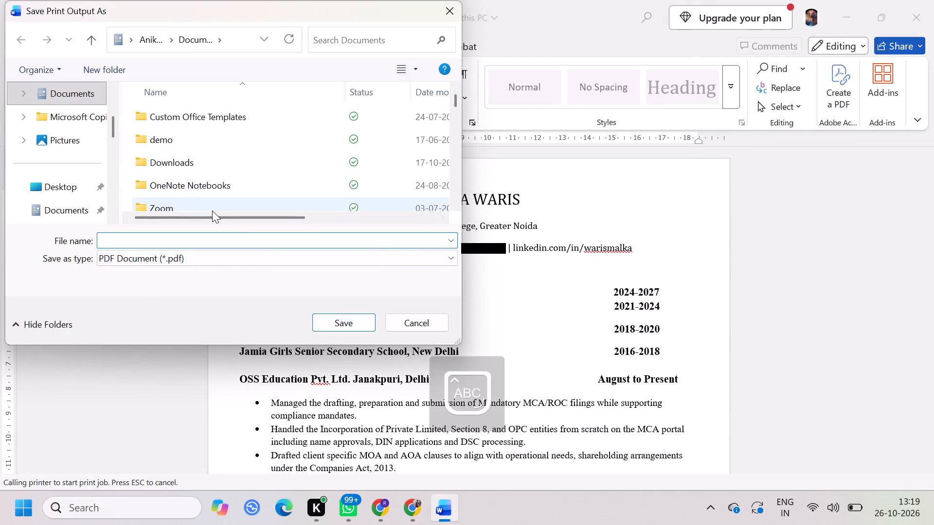
pyautogui.press('m')
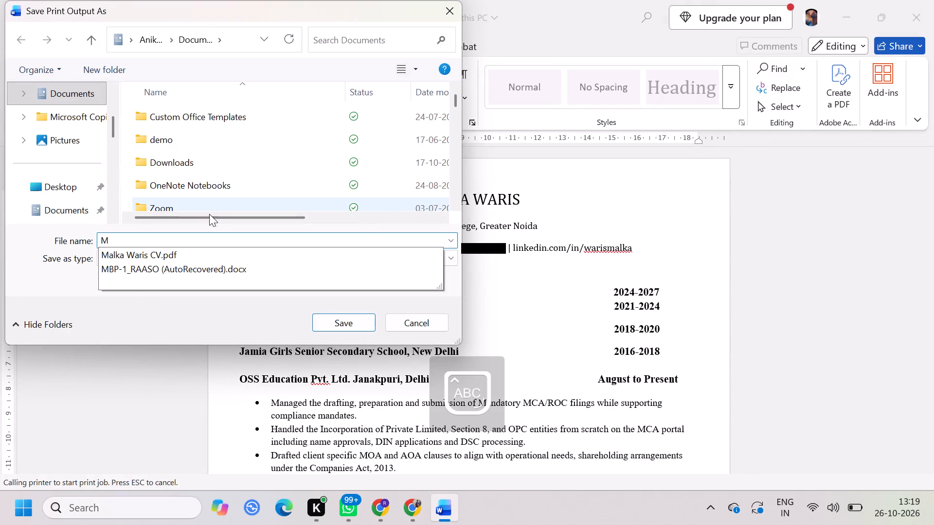
pyautogui.click(186, 251)
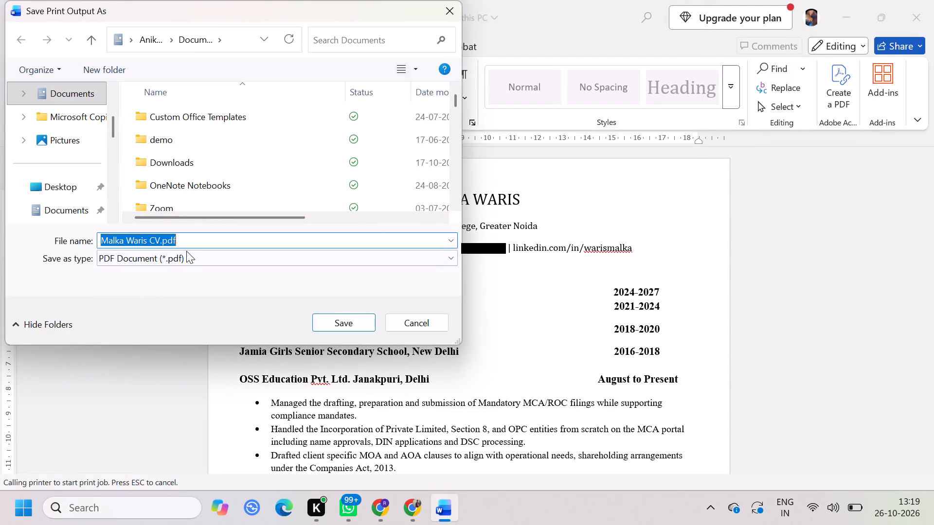
pyautogui.click(353, 321)
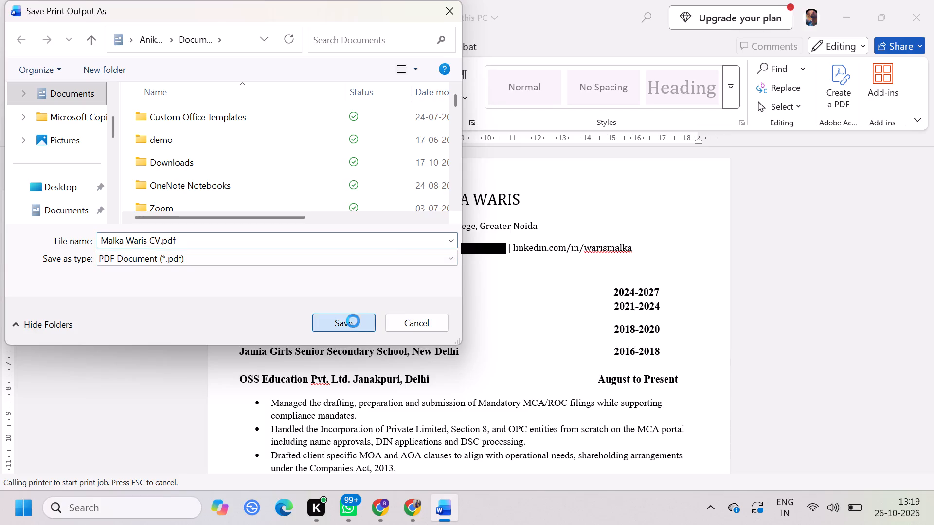
pyautogui.click(508, 254)
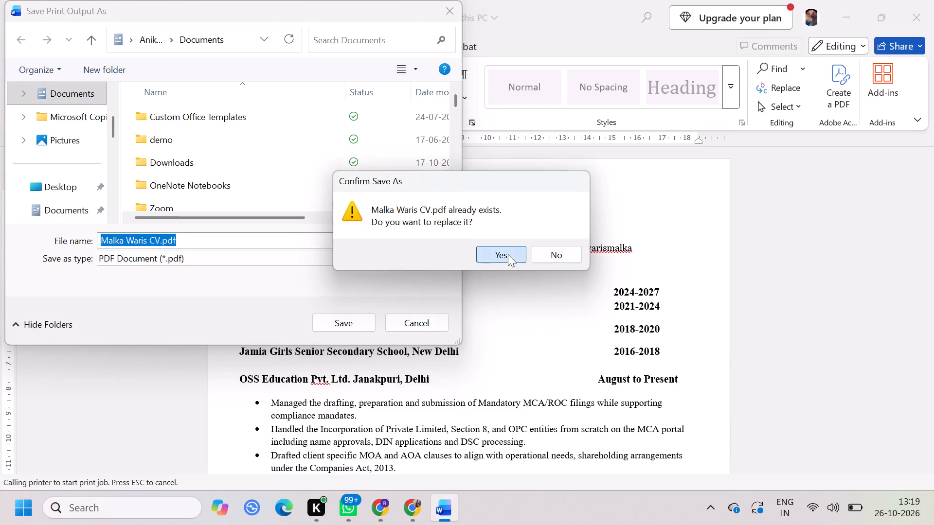